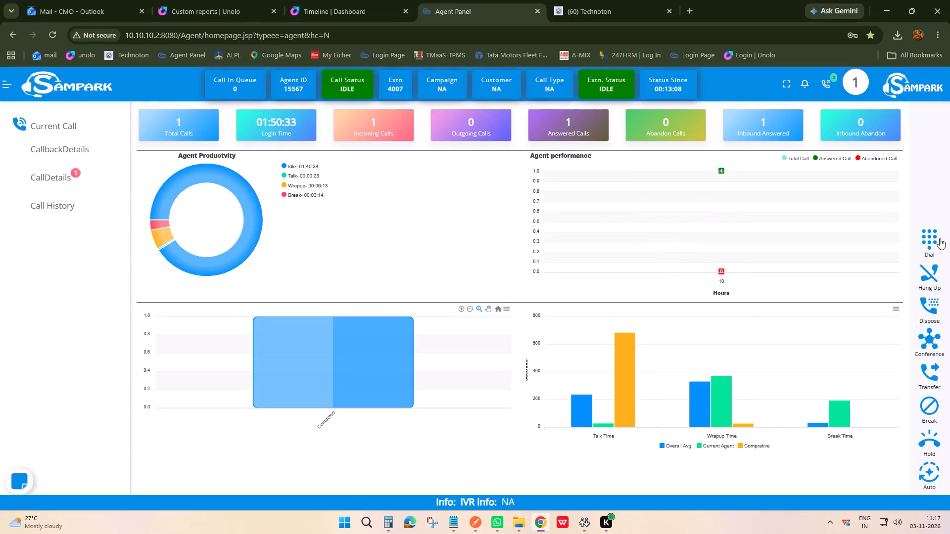
Dial the copied customer number as a manual call and answer the resulting X-Lite softphone call.
{"action": "key", "text": "ctrl+v"}
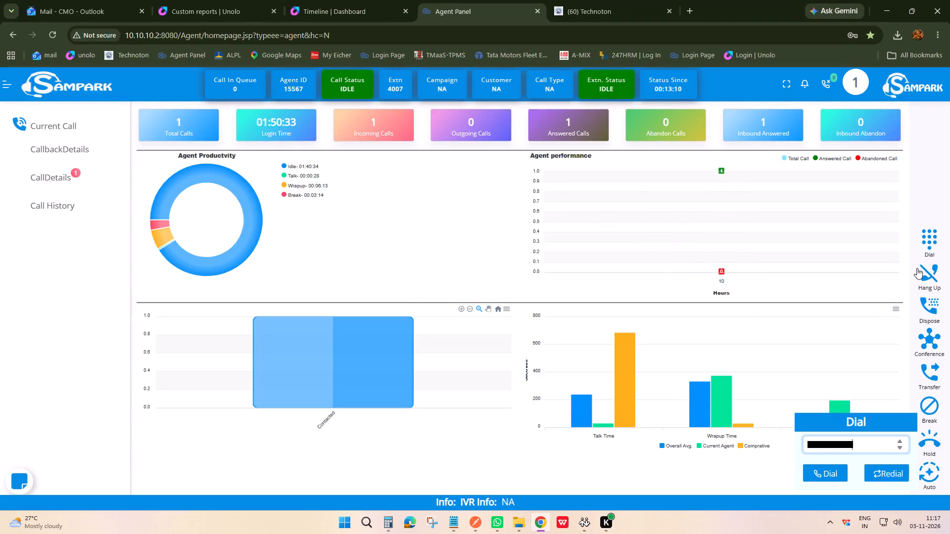
{"action": "left_click", "coordinate": [818, 475]}
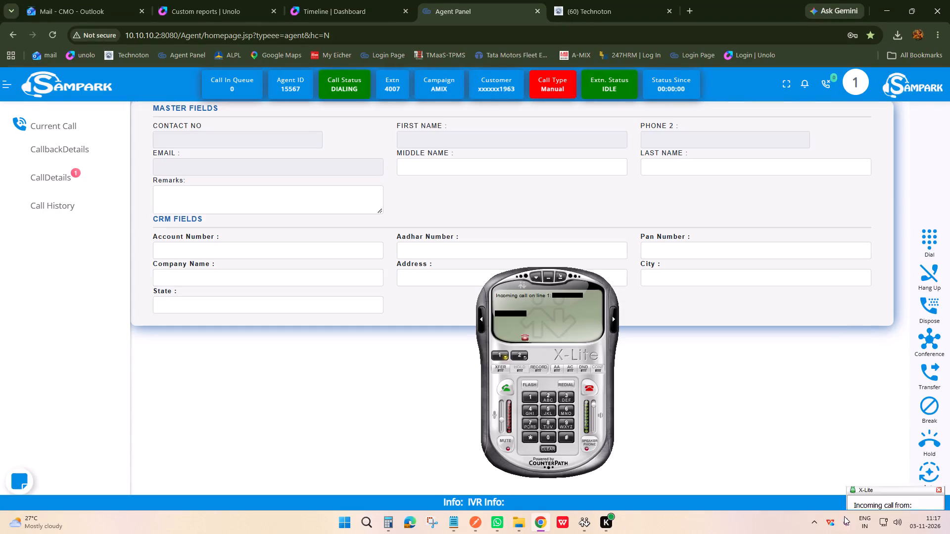
{"action": "left_click", "coordinate": [864, 498]}
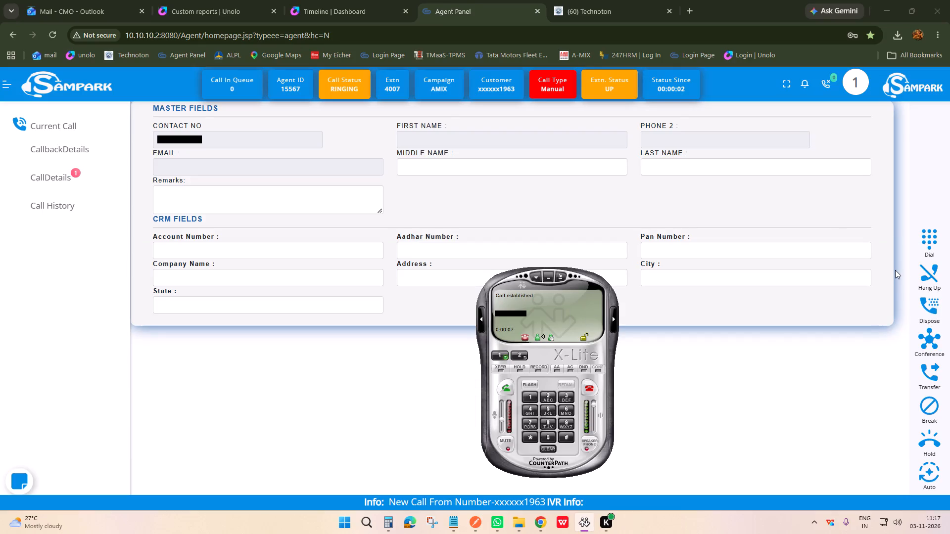
Hang up the ongoing manual call to the customer.
{"action": "left_click", "coordinate": [929, 275]}
{"action": "left_click", "coordinate": [932, 296]}
{"action": "left_click", "coordinate": [932, 282]}
{"action": "left_click", "coordinate": [931, 297]}
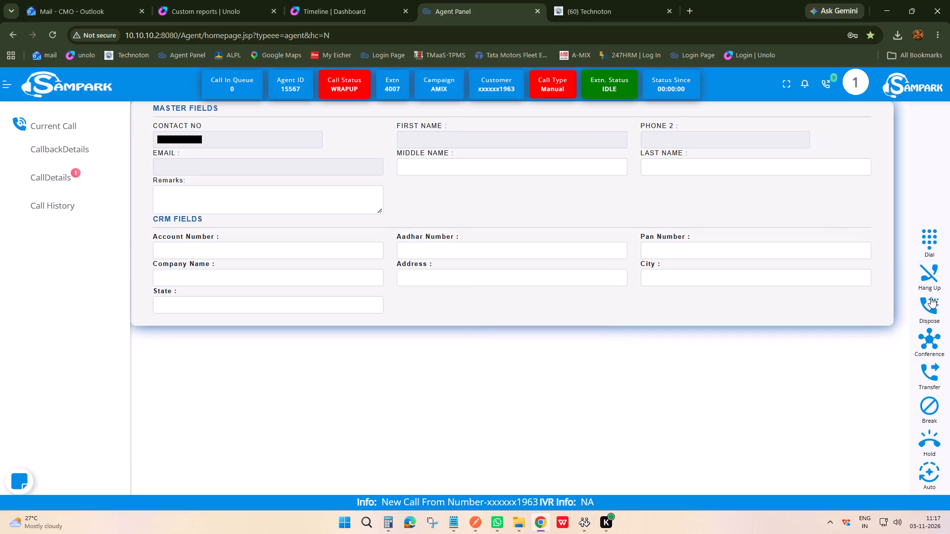
{"action": "left_click", "coordinate": [931, 279]}
{"action": "left_click", "coordinate": [925, 303]}
{"action": "left_click", "coordinate": [928, 270]}
Dispose the ended call by setting Disposition1 to Not Contacted and submitting it.
{"action": "left_click", "coordinate": [924, 299]}
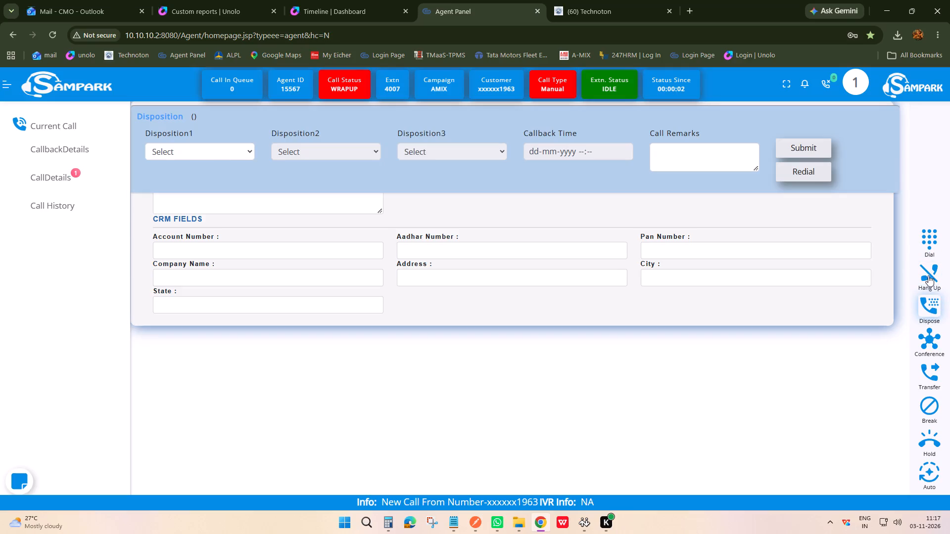
{"action": "left_click", "coordinate": [219, 152]}
{"action": "left_click", "coordinate": [203, 223]}
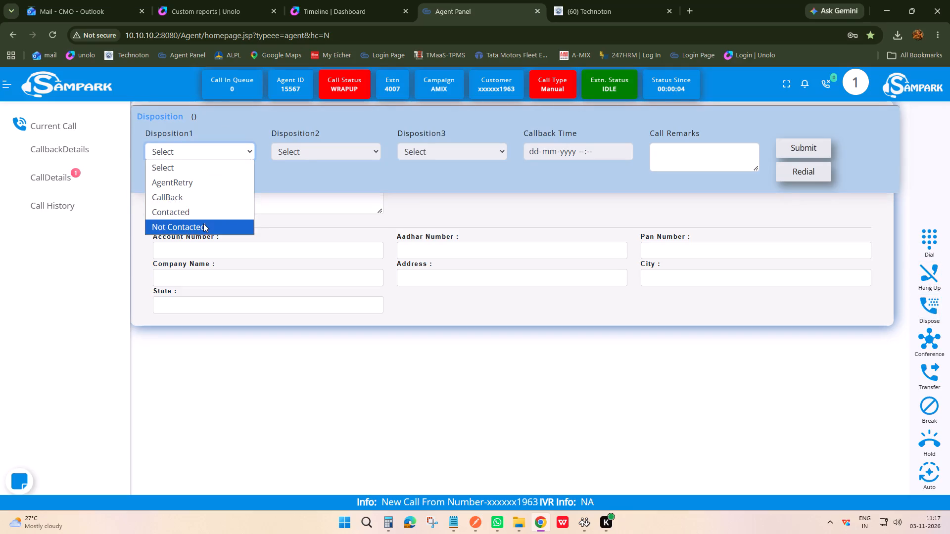
{"action": "left_click", "coordinate": [792, 145]}
{"action": "left_click", "coordinate": [478, 381]}
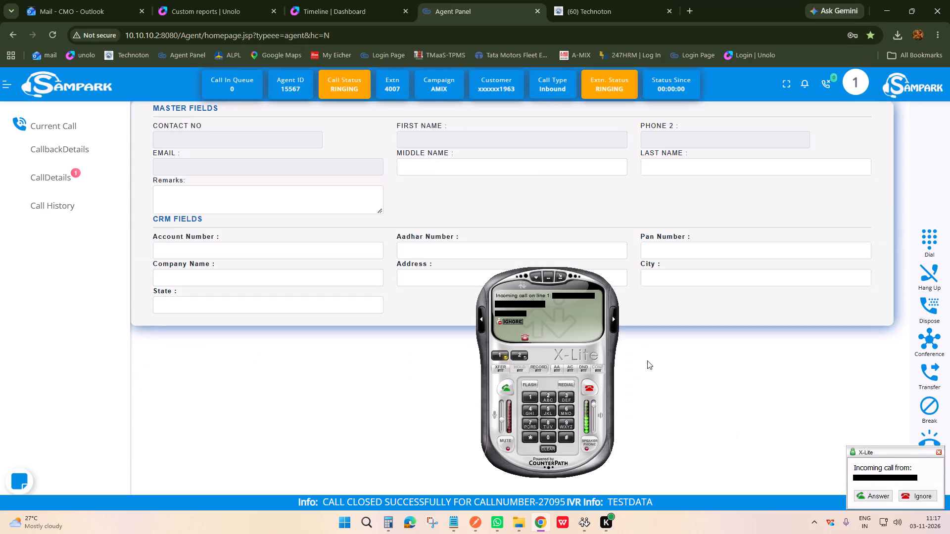
Answer the incoming customer call in X-Lite and minimize the softphone to uncover the call form.
{"action": "left_click", "coordinate": [868, 494]}
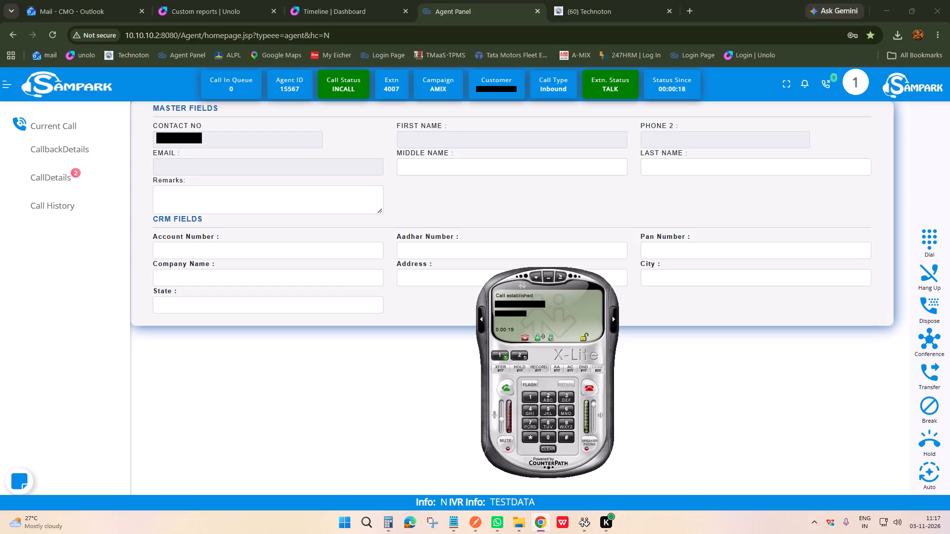
{"action": "left_click", "coordinate": [551, 280]}
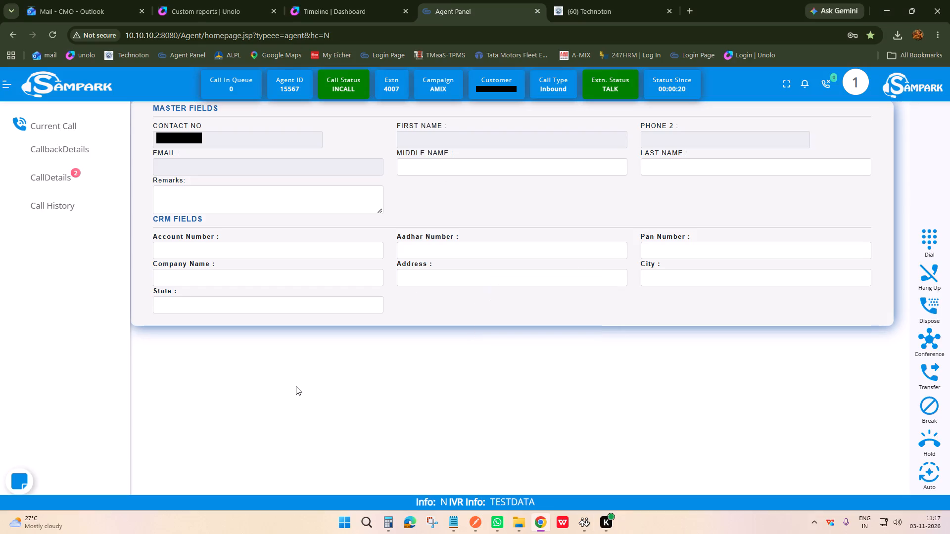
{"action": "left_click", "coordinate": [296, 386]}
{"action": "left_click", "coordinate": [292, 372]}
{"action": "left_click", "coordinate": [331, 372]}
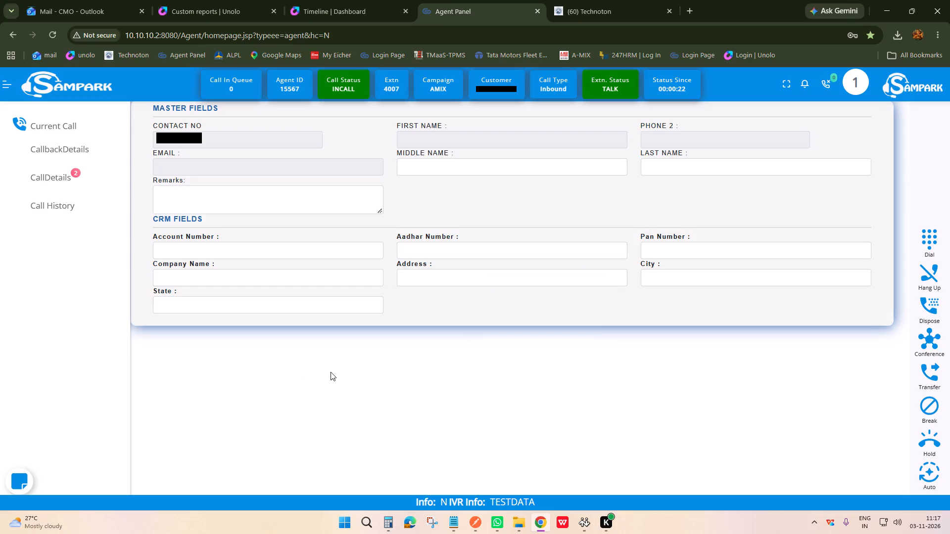
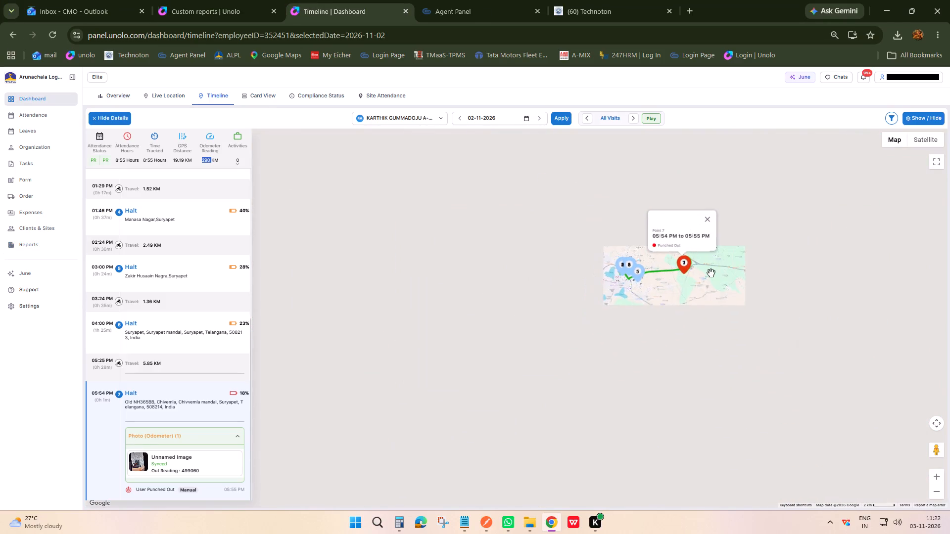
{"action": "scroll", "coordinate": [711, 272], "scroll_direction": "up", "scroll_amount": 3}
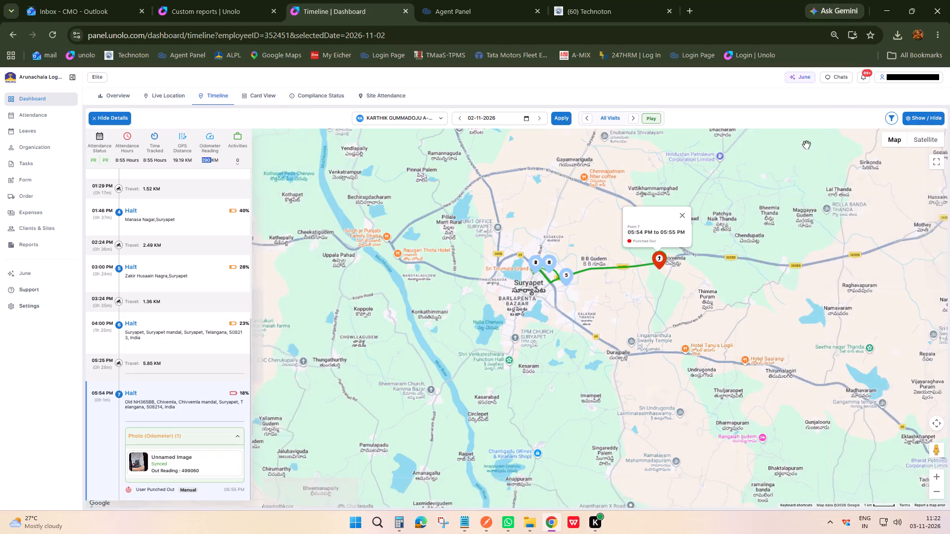
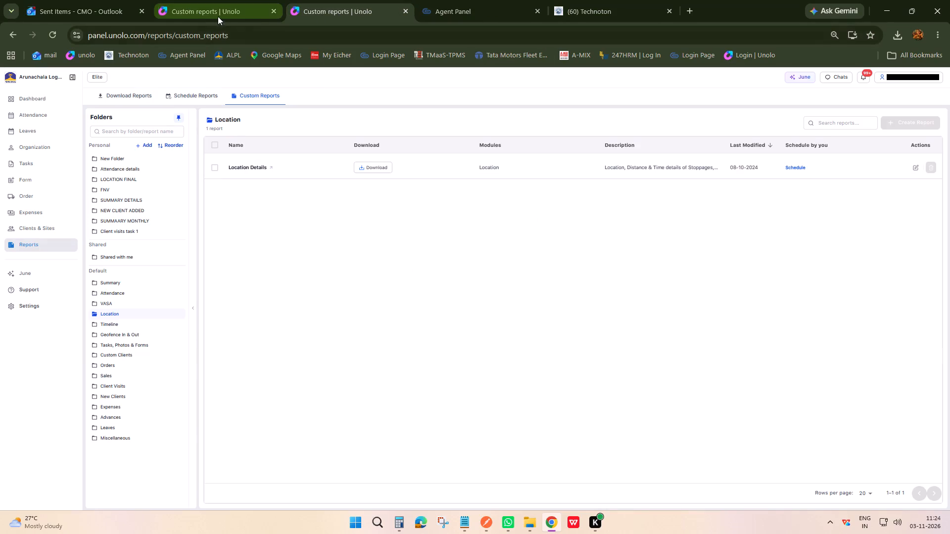
Open the dashboard timeline in Unolo and load the A-Mix employee found by searching for "ganes".
{"action": "left_click", "coordinate": [53, 98]}
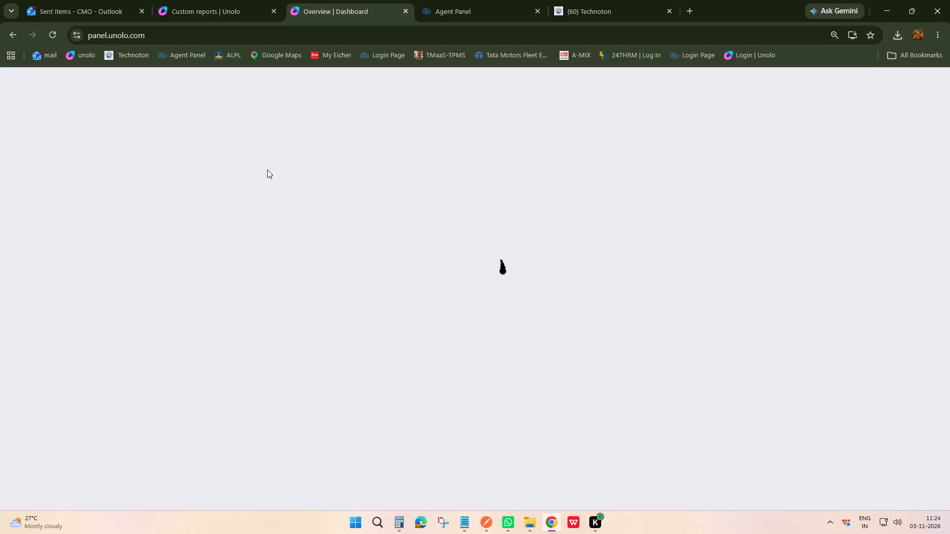
{"action": "left_click", "coordinate": [204, 100]}
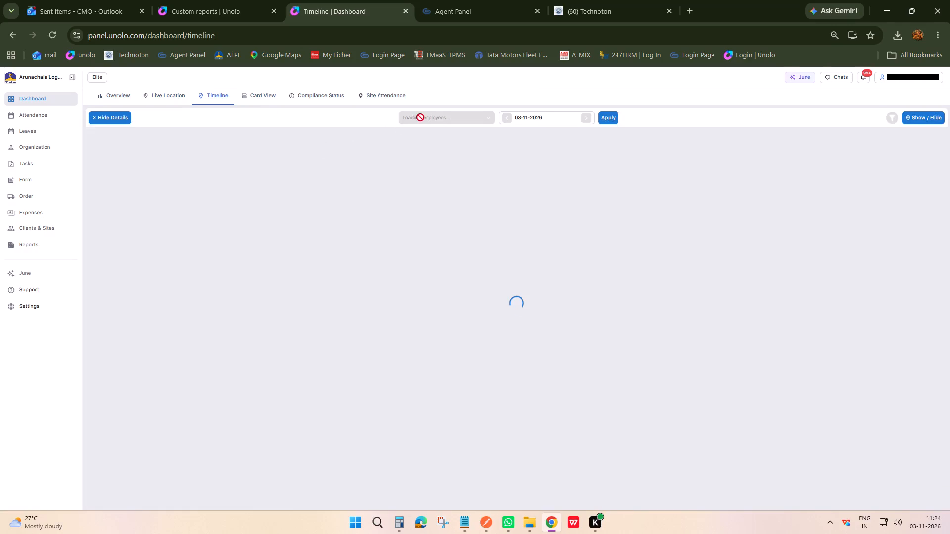
{"action": "left_click", "coordinate": [429, 115]}
{"action": "left_click", "coordinate": [437, 118]}
{"action": "left_click", "coordinate": [435, 137]}
{"action": "type", "text": "ganes"}
{"action": "left_click", "coordinate": [402, 148]}
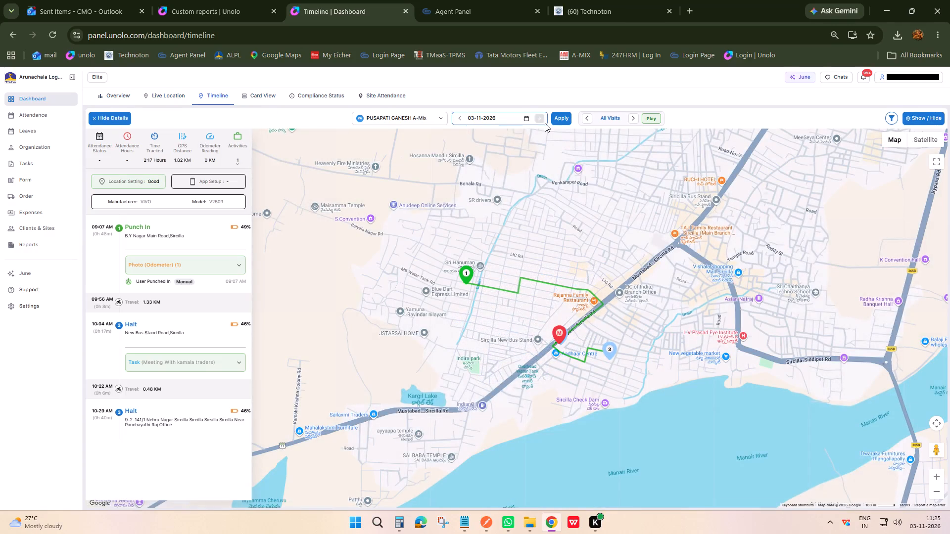
{"action": "left_click", "coordinate": [553, 123]}
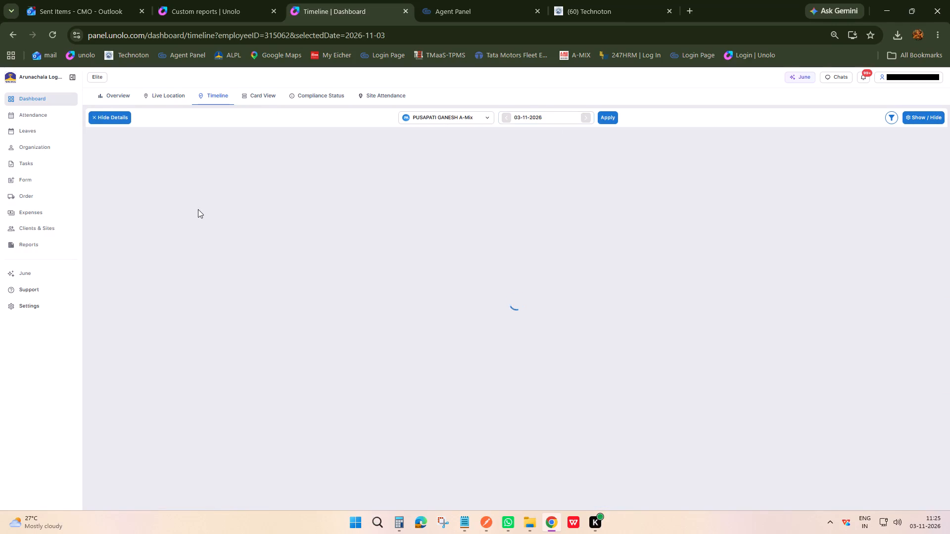
{"action": "scroll", "coordinate": [214, 223], "scroll_direction": "up", "scroll_amount": 4}
{"action": "scroll", "coordinate": [274, 213], "scroll_direction": "up", "scroll_amount": 4}
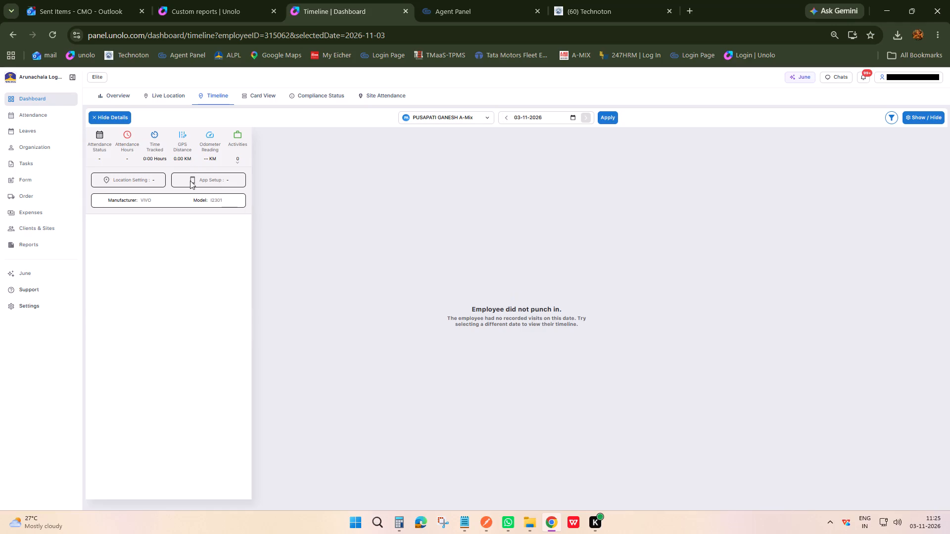
Load the selected employee's timeline for the previous day, 02-11-2026.
{"action": "left_click", "coordinate": [504, 119]}
{"action": "left_click", "coordinate": [612, 121]}
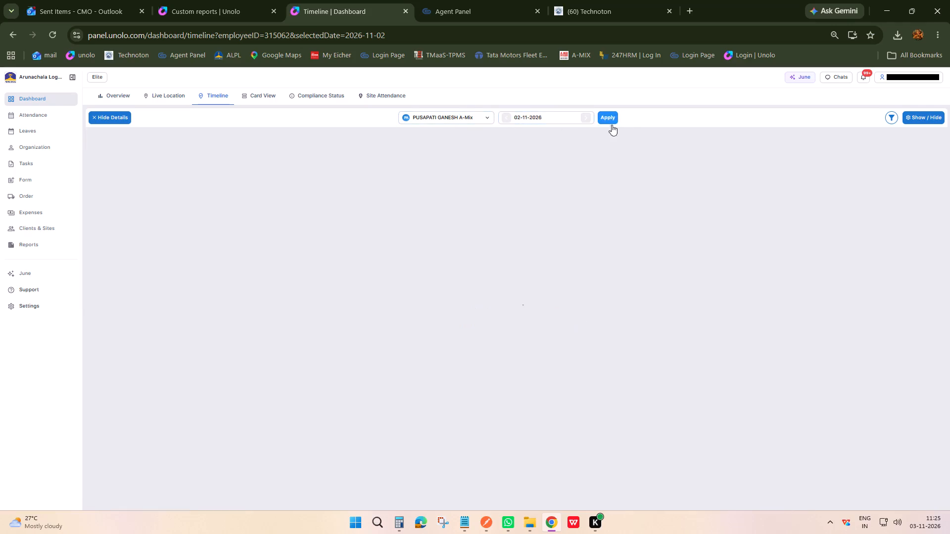
Copy the GPS Distance value from the employee's timeline summary.
{"action": "scroll", "coordinate": [609, 197], "scroll_direction": "up", "scroll_amount": 3}
{"action": "scroll", "coordinate": [181, 188], "scroll_direction": "up", "scroll_amount": 4}
{"action": "double_click", "coordinate": [175, 161]}
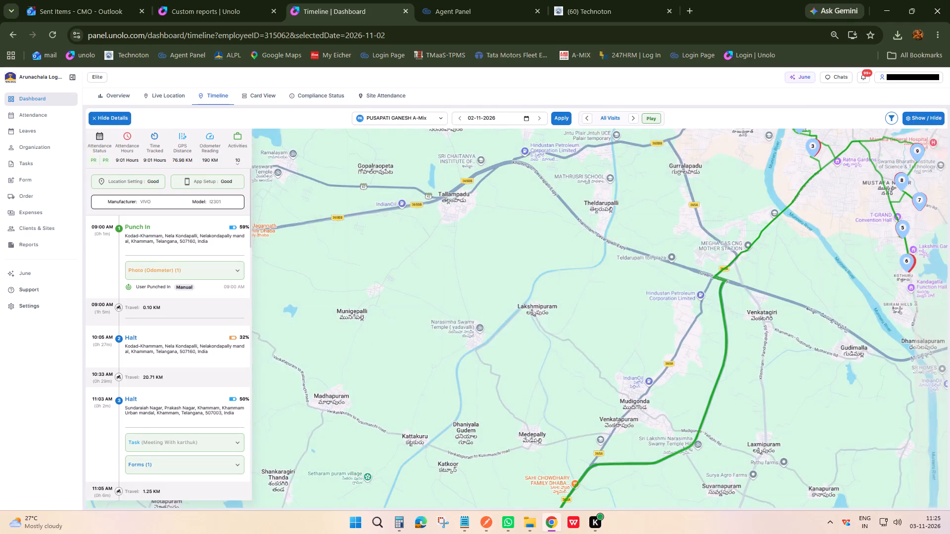
{"action": "key", "text": "ctrl+c"}
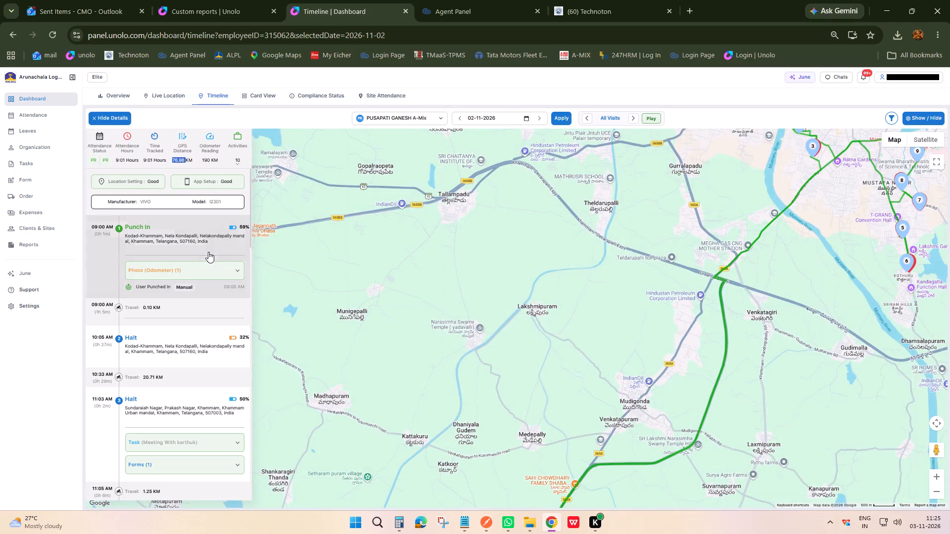
Examine the employee's punch-in and first halts in the timeline, locating each visit on the map.
{"action": "left_click", "coordinate": [207, 252]}
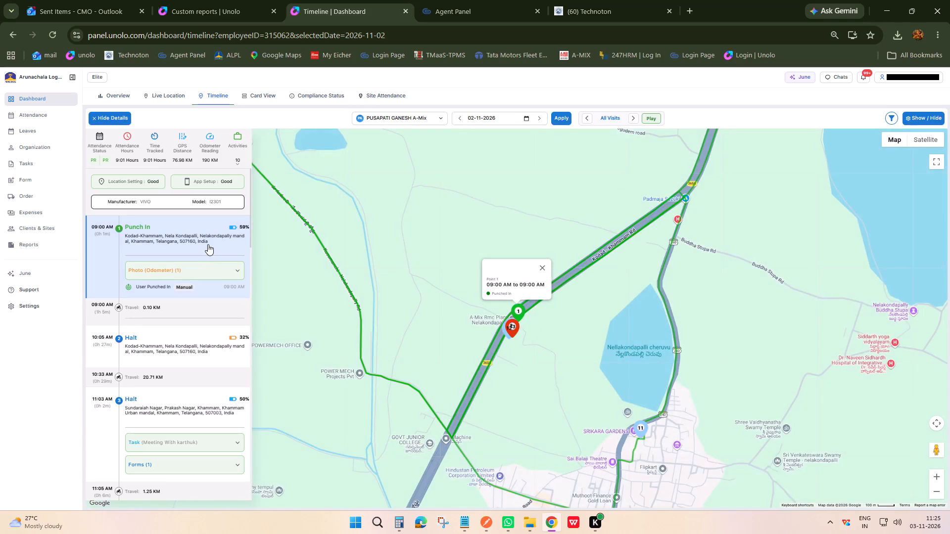
{"action": "left_click", "coordinate": [208, 244]}
{"action": "scroll", "coordinate": [208, 244], "scroll_direction": "down", "scroll_amount": 3}
{"action": "left_click", "coordinate": [190, 254]}
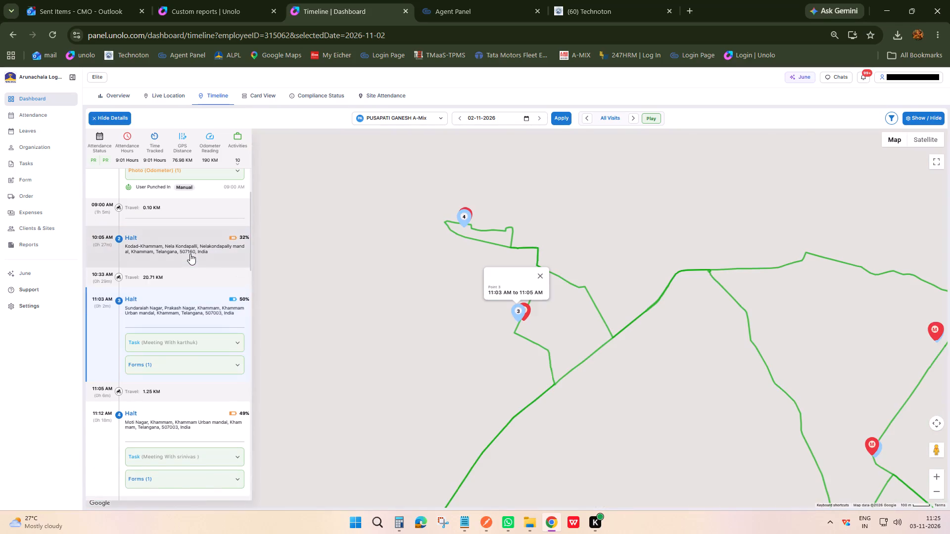
{"action": "scroll", "coordinate": [190, 269], "scroll_direction": "down", "scroll_amount": 1}
{"action": "left_click", "coordinate": [199, 258]}
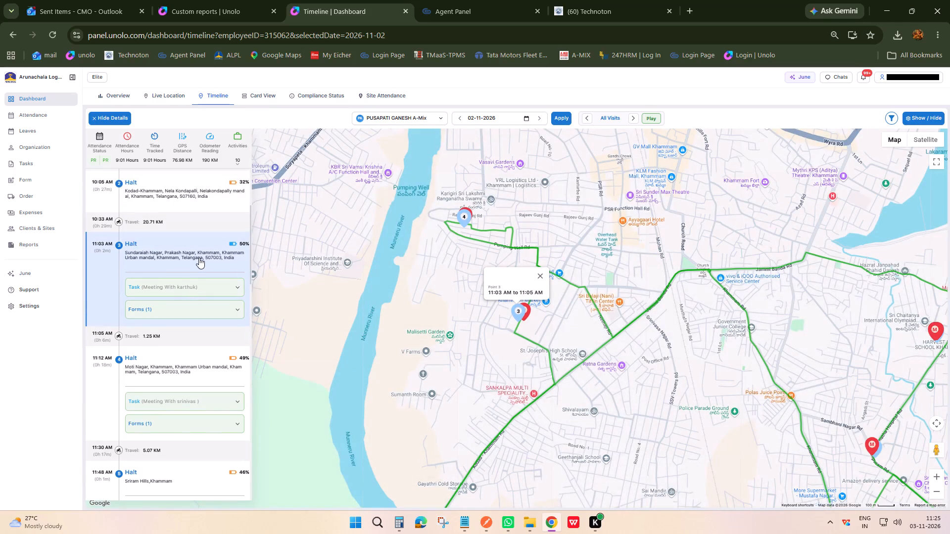
Examine the following Khammam halts in the timeline, locating the 11:12 AM and 11:52 AM visits on the map.
{"action": "scroll", "coordinate": [199, 258], "scroll_direction": "down", "scroll_amount": 2}
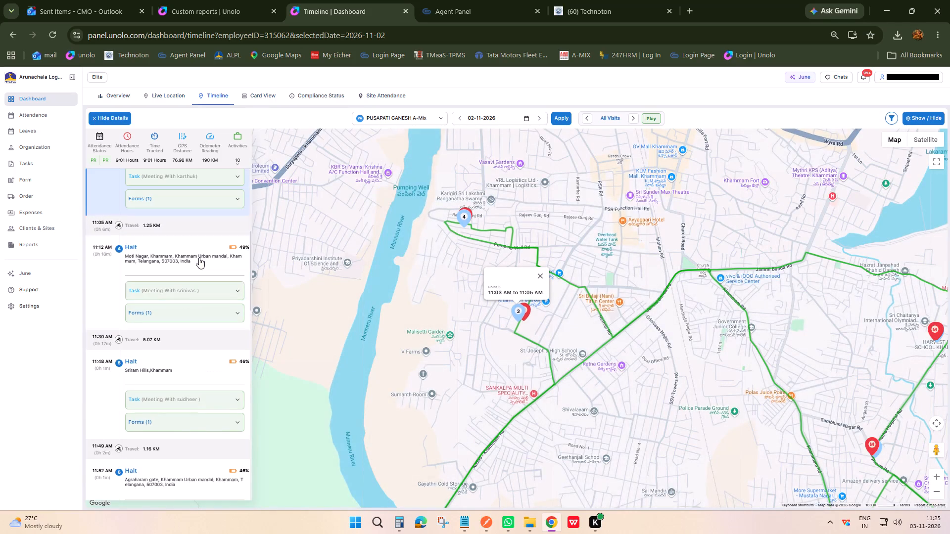
{"action": "left_click", "coordinate": [196, 266]}
{"action": "scroll", "coordinate": [202, 272], "scroll_direction": "down", "scroll_amount": 4}
{"action": "left_click", "coordinate": [196, 305]}
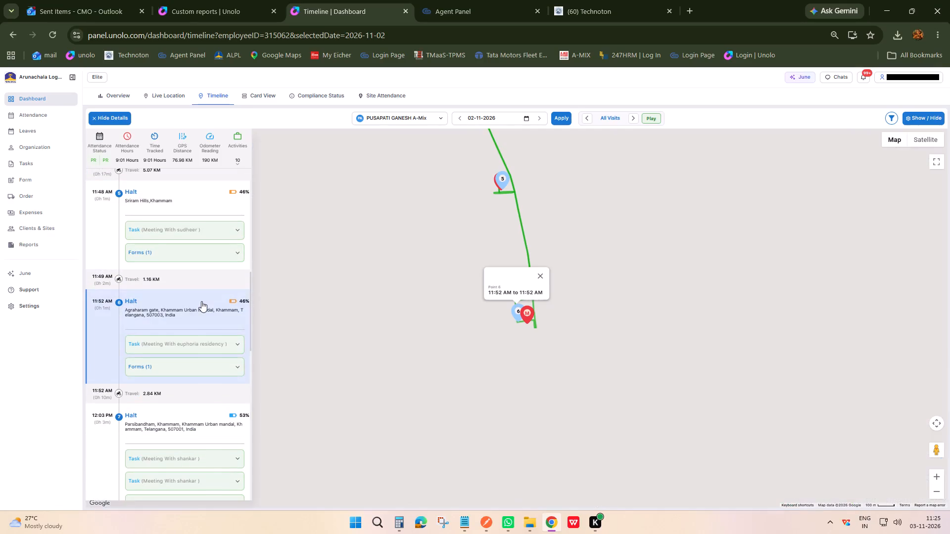
View the odometer photo attached to the 06:01 PM punch-out halt, and close it again.
{"action": "scroll", "coordinate": [201, 301], "scroll_direction": "down", "scroll_amount": 4}
{"action": "scroll", "coordinate": [196, 368], "scroll_direction": "down", "scroll_amount": 13}
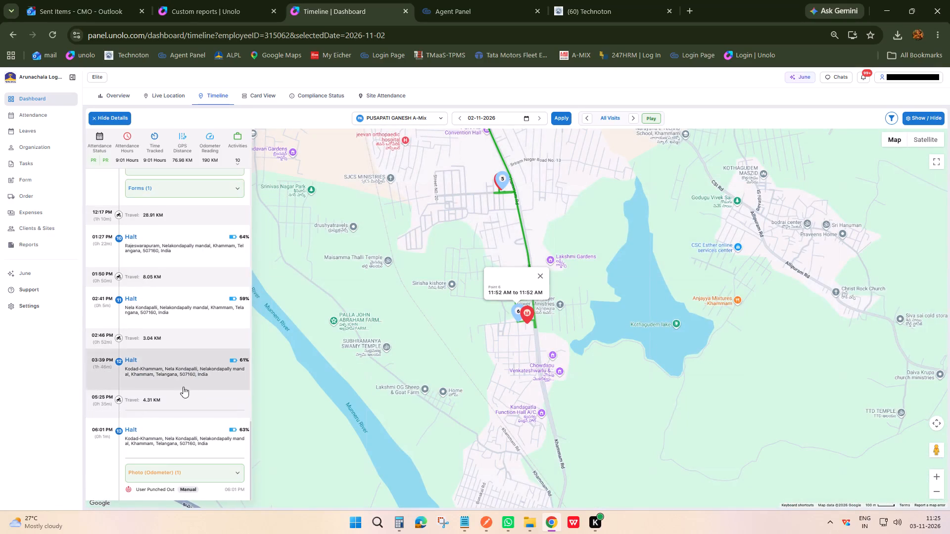
{"action": "left_click", "coordinate": [158, 474]}
{"action": "scroll", "coordinate": [190, 416], "scroll_direction": "down", "scroll_amount": 3}
{"action": "scroll", "coordinate": [135, 497], "scroll_direction": "down", "scroll_amount": 4}
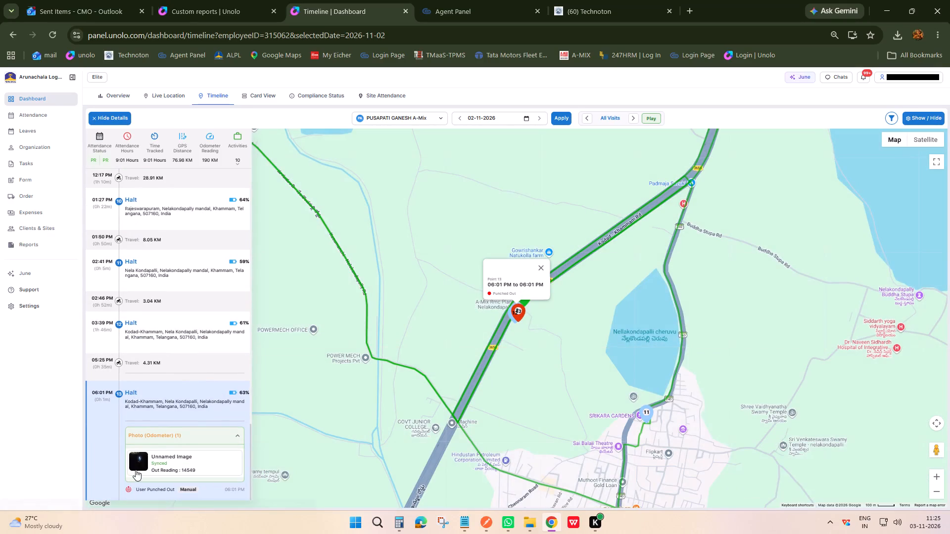
{"action": "left_click", "coordinate": [137, 466]}
{"action": "key", "text": "ctrl+w"}
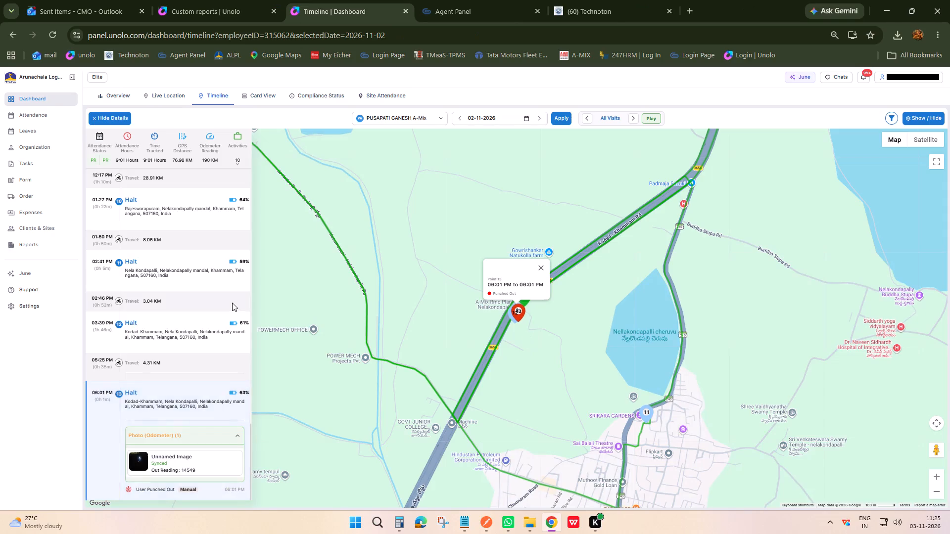
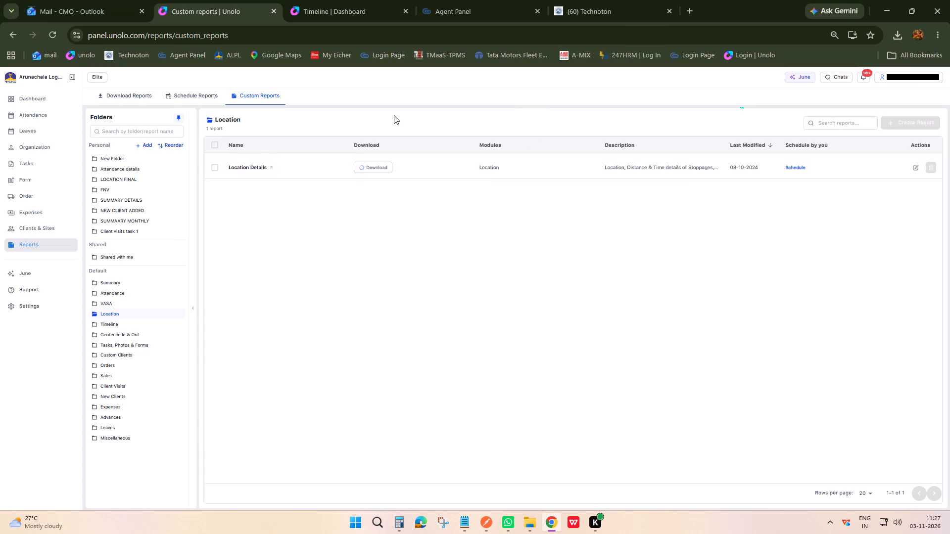
Expand the employee filter in the download settings of the Location Details report.
{"action": "left_click", "coordinate": [575, 291]}
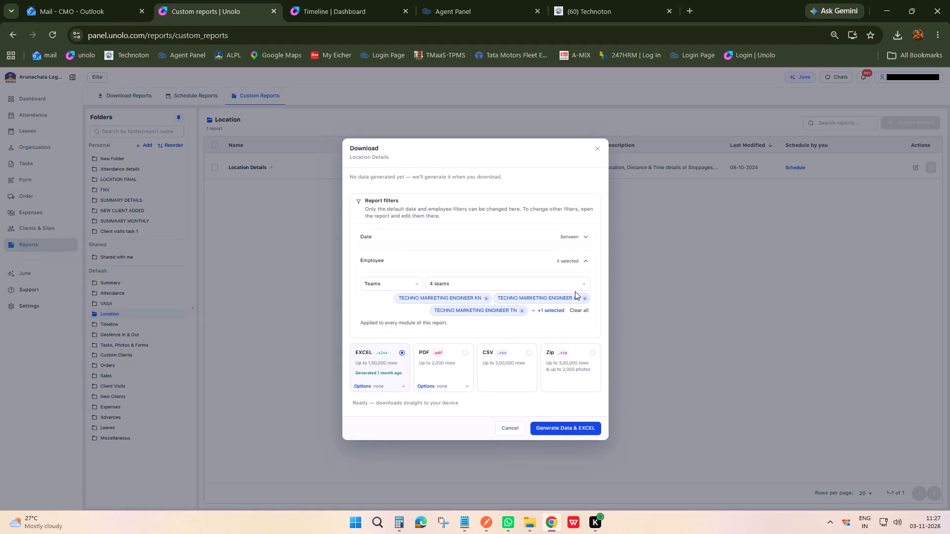
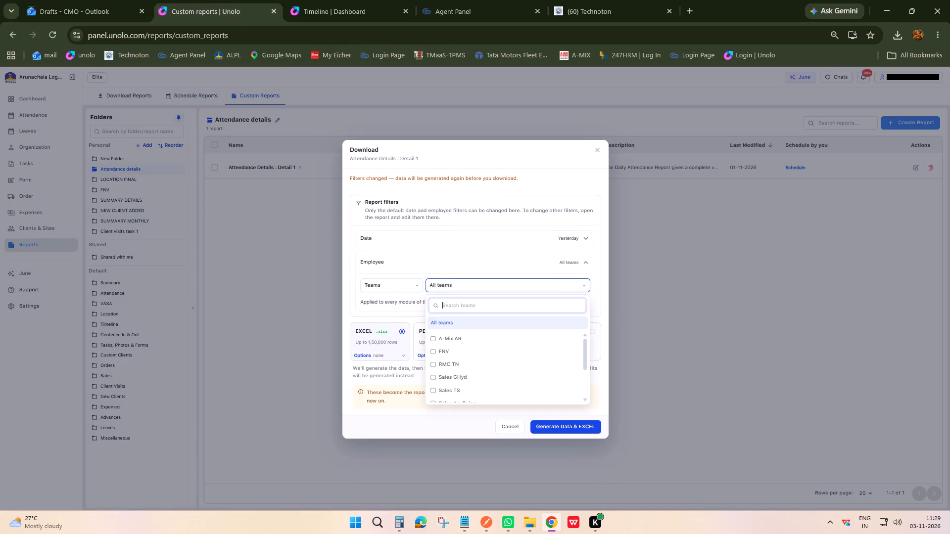
Generate the Attendance Details : Detail 1 report as Excel for yesterday, filtered to the Sales Ap-Rylsm team, and dismiss the download dialog.
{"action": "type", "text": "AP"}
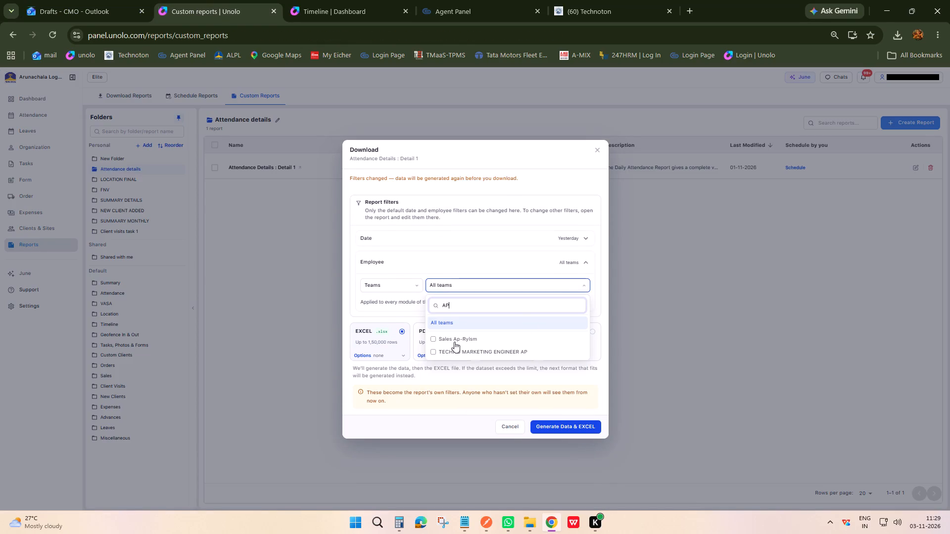
{"action": "left_click", "coordinate": [454, 341]}
{"action": "left_click", "coordinate": [566, 428]}
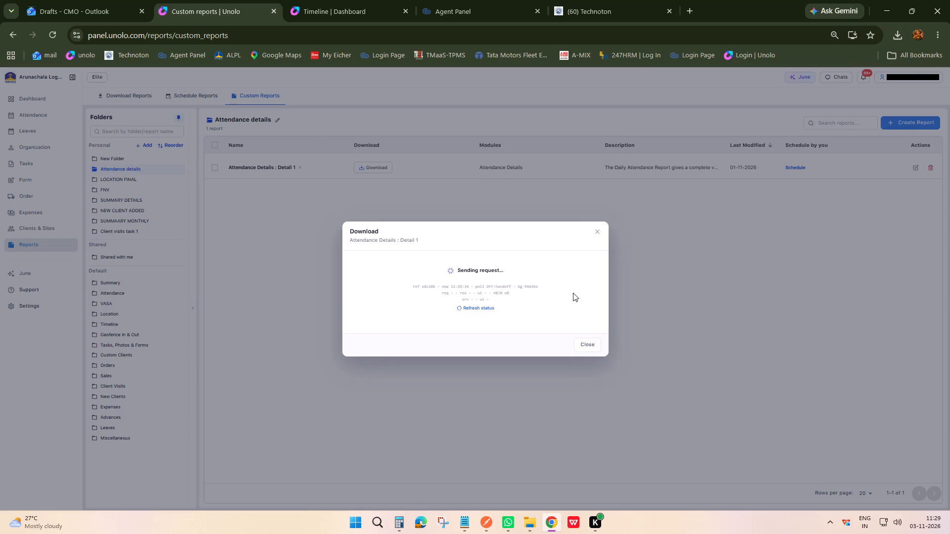
{"action": "left_click", "coordinate": [591, 354]}
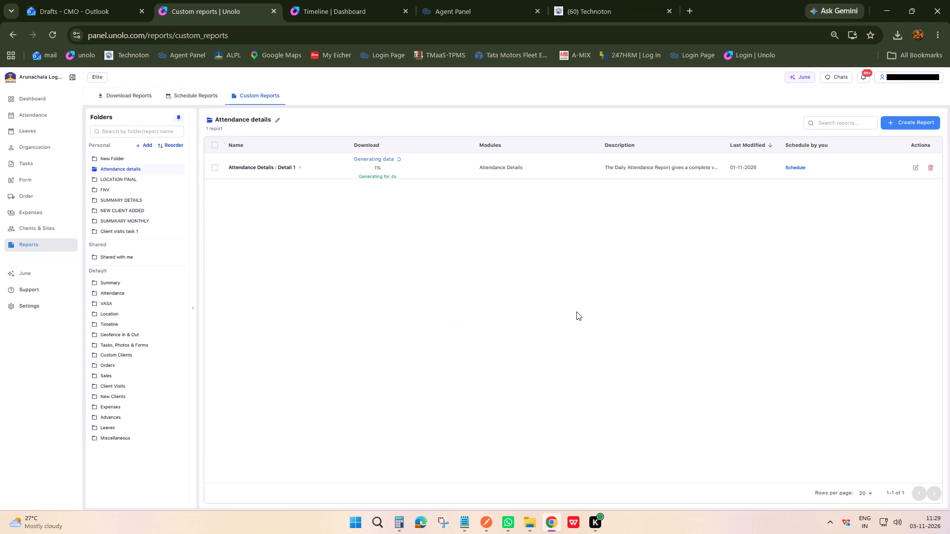
Open the LOCATION FINAL folder of custom reports.
{"action": "left_click", "coordinate": [124, 176]}
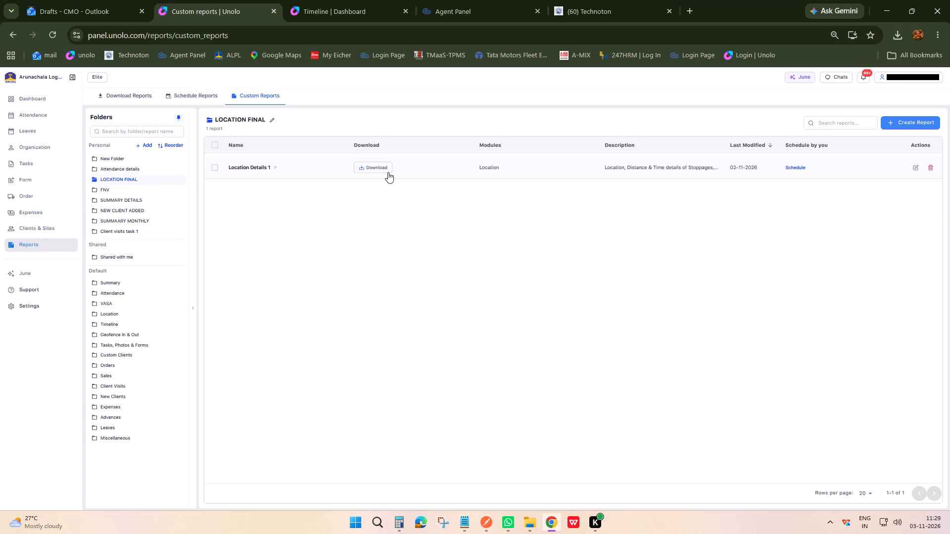
Generate the Location Details 1 report as Excel for Yesterday, filtered to the Sales Ap-Rylsm team.
{"action": "left_click", "coordinate": [385, 169]}
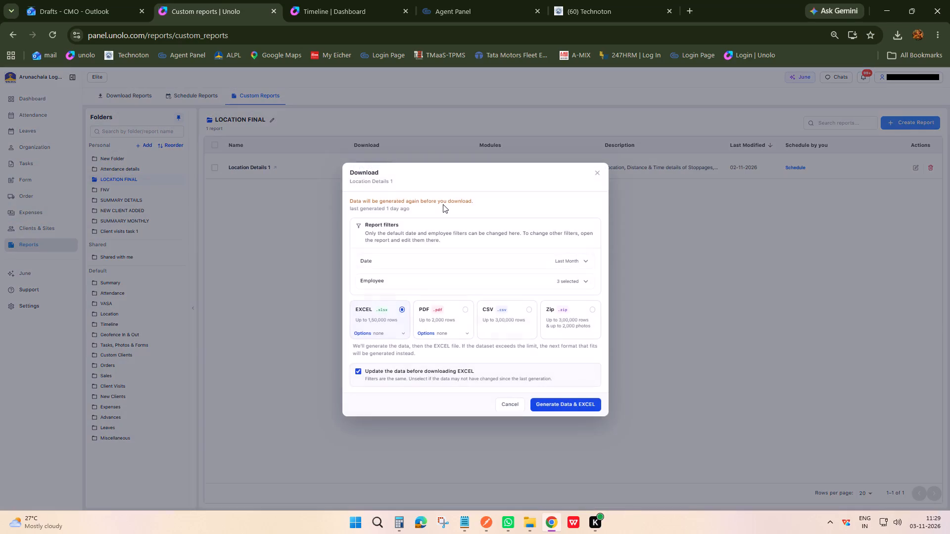
{"action": "left_click", "coordinate": [579, 260]}
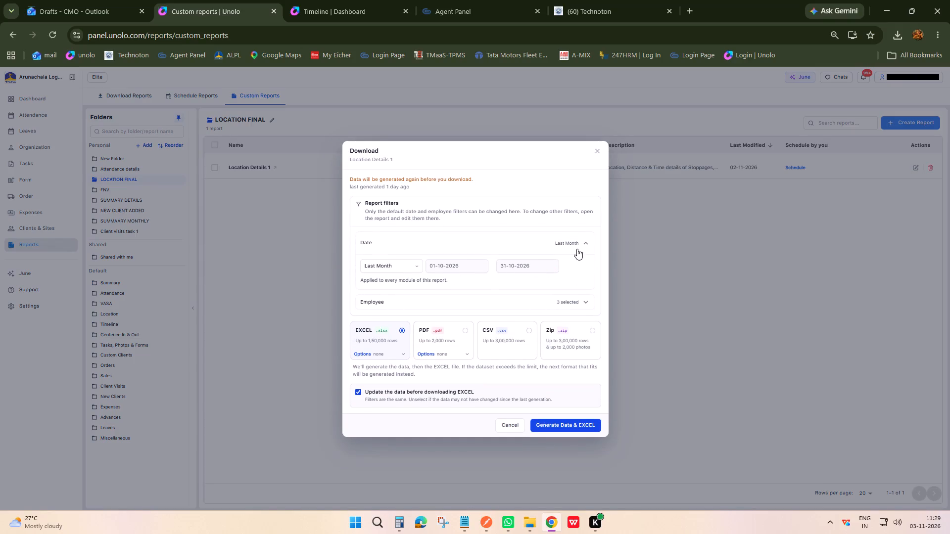
{"action": "left_click", "coordinate": [572, 305]}
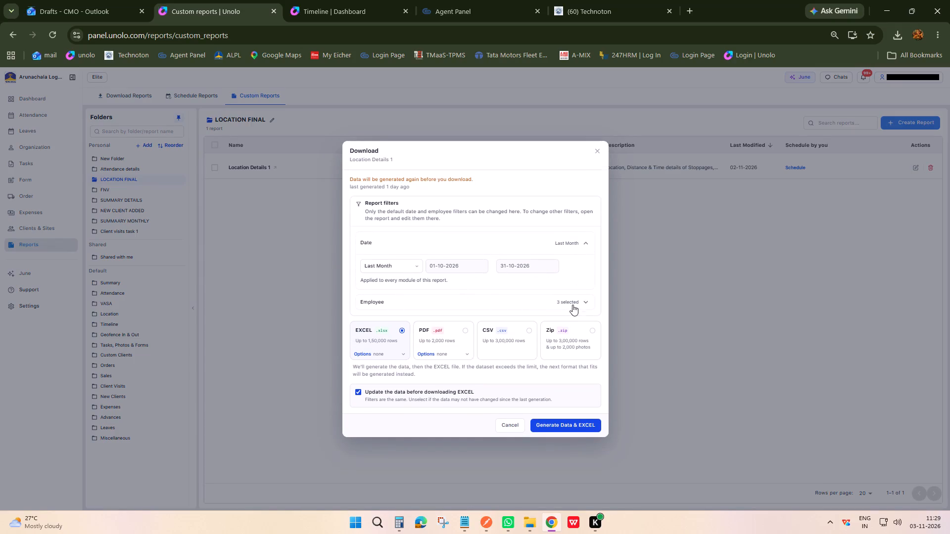
{"action": "left_click", "coordinate": [584, 313]}
{"action": "left_click", "coordinate": [579, 308]}
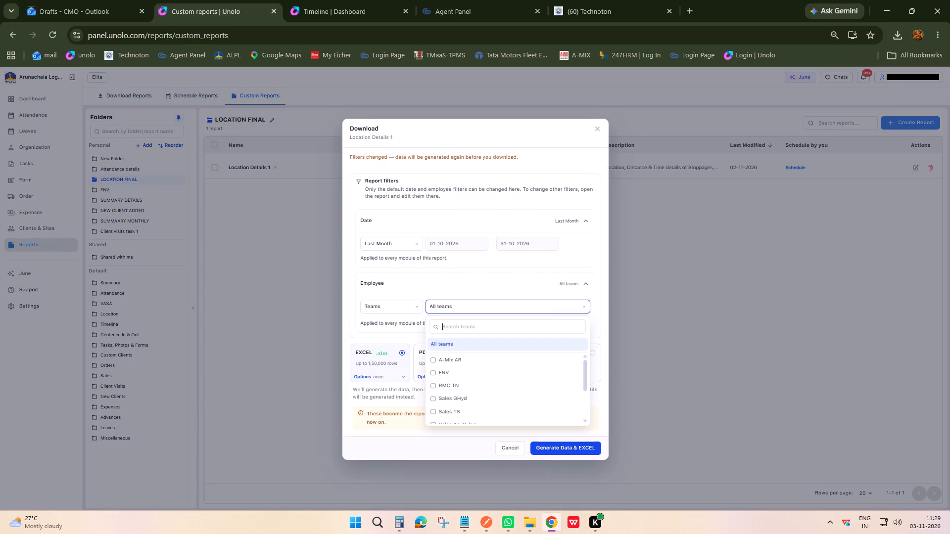
{"action": "left_click", "coordinate": [532, 330]}
{"action": "type", "text": "AP"}
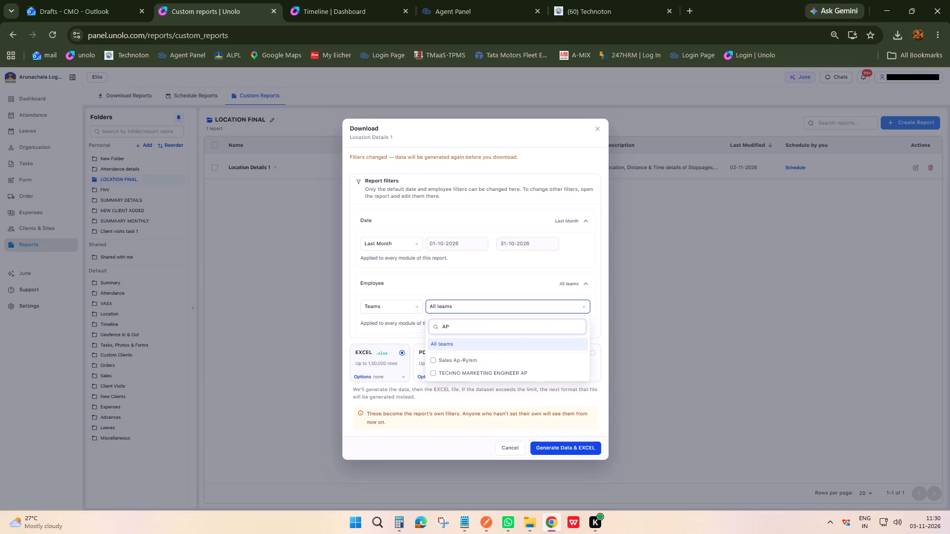
{"action": "left_click", "coordinate": [465, 358]}
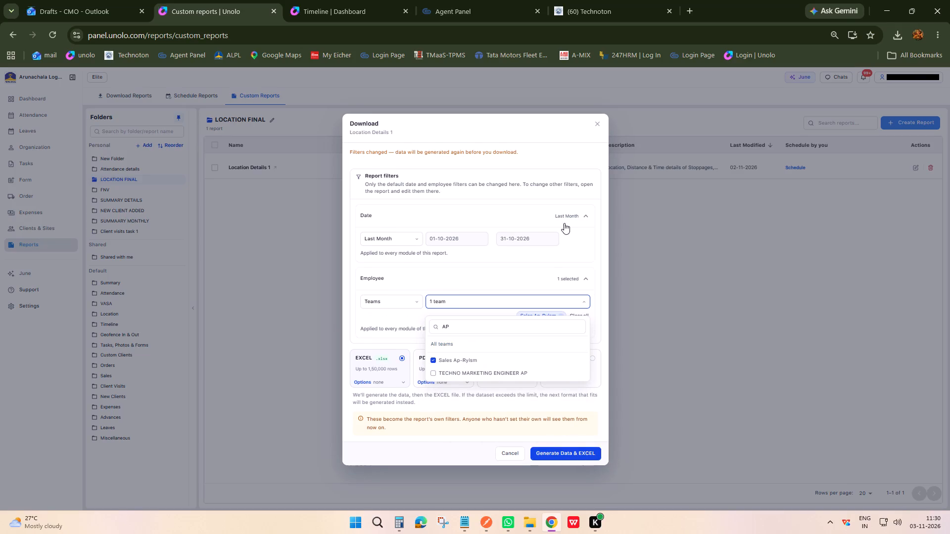
{"action": "left_click", "coordinate": [405, 242]}
{"action": "scroll", "coordinate": [404, 301], "scroll_direction": "down", "scroll_amount": 3}
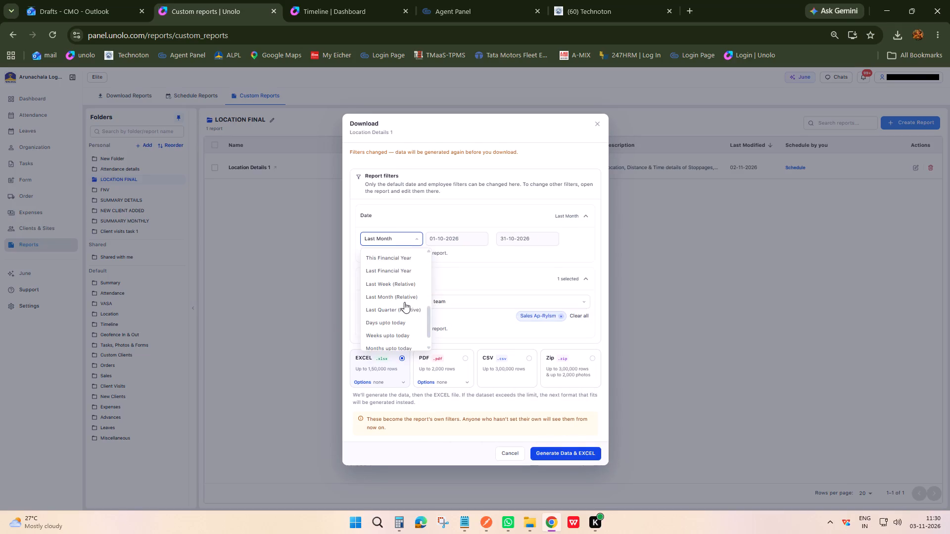
{"action": "scroll", "coordinate": [404, 302], "scroll_direction": "up", "scroll_amount": 4}
{"action": "left_click", "coordinate": [397, 270]}
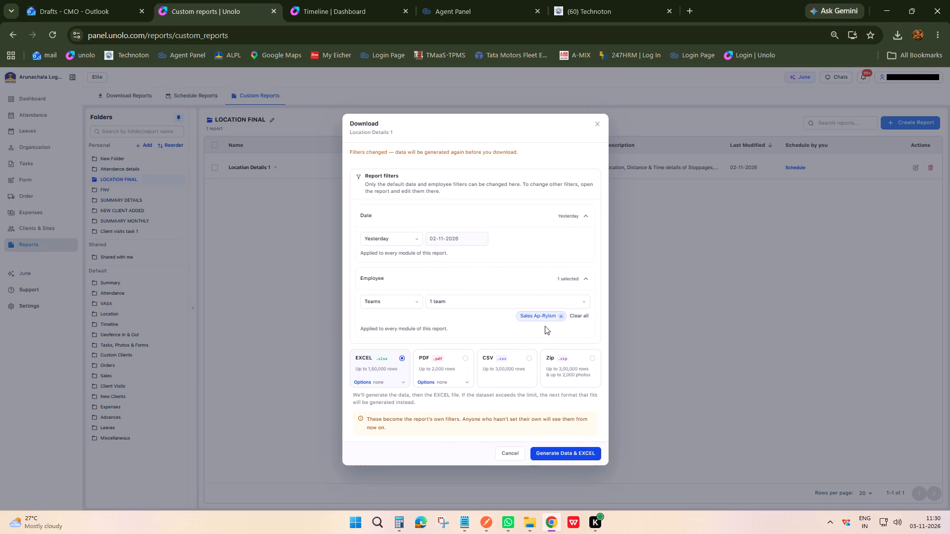
{"action": "left_click", "coordinate": [573, 452]}
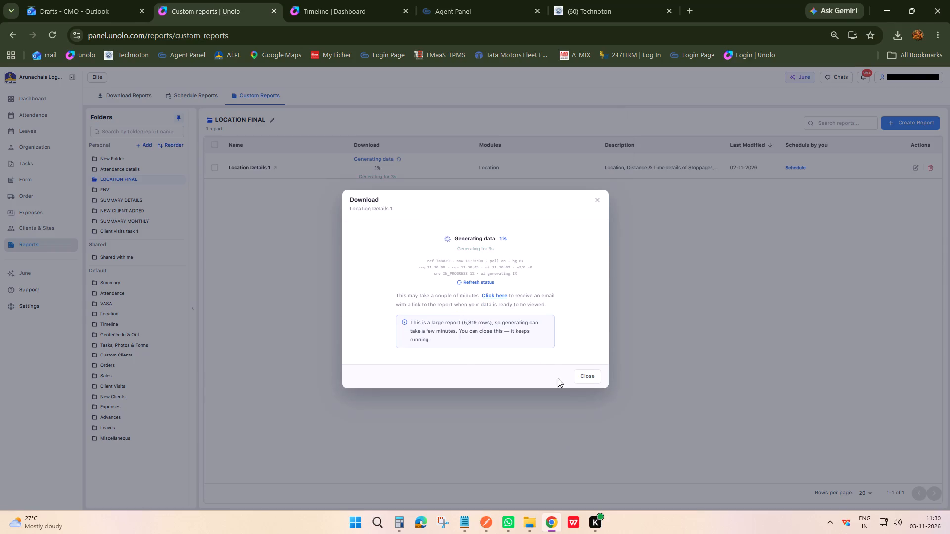
{"action": "left_click", "coordinate": [584, 378]}
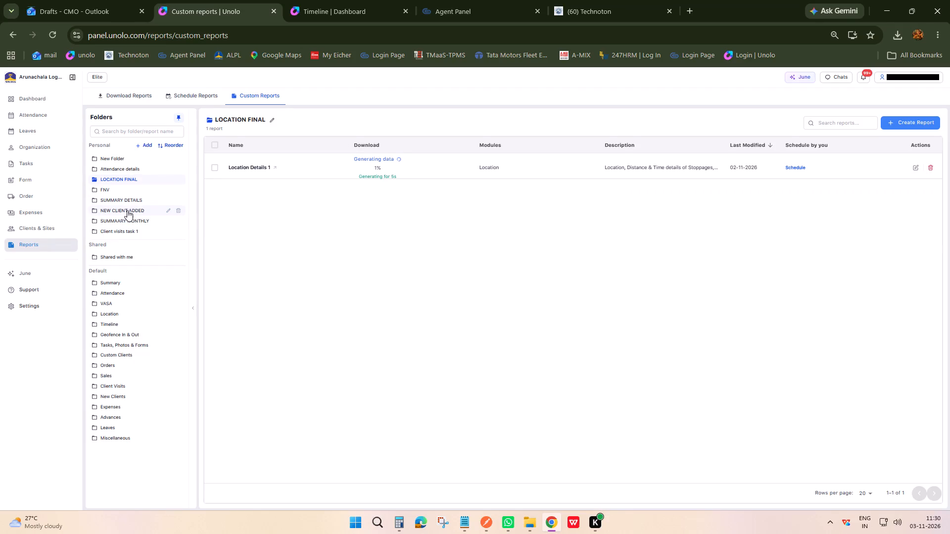
In the NEW CLIENT ADDED folder, generate its report as Excel for Yesterday and the Sales Ap-Rylsm team.
{"action": "left_click", "coordinate": [126, 211]}
{"action": "left_click", "coordinate": [375, 168]}
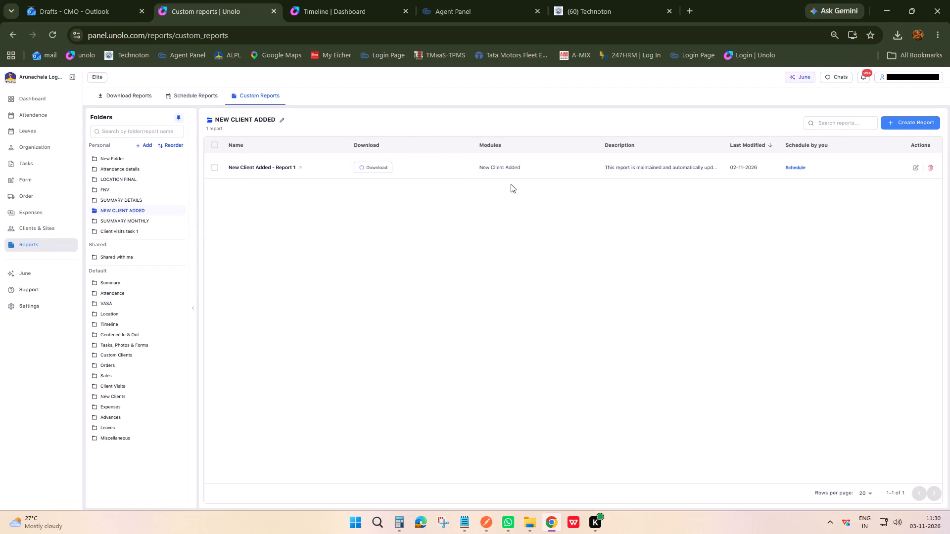
{"action": "left_click", "coordinate": [576, 262]}
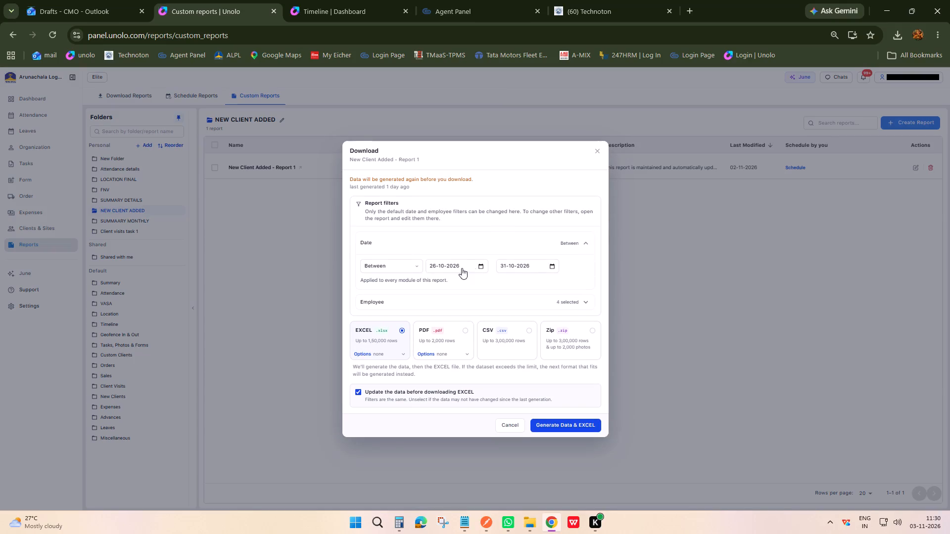
{"action": "left_click", "coordinate": [411, 266]}
{"action": "left_click", "coordinate": [387, 291]}
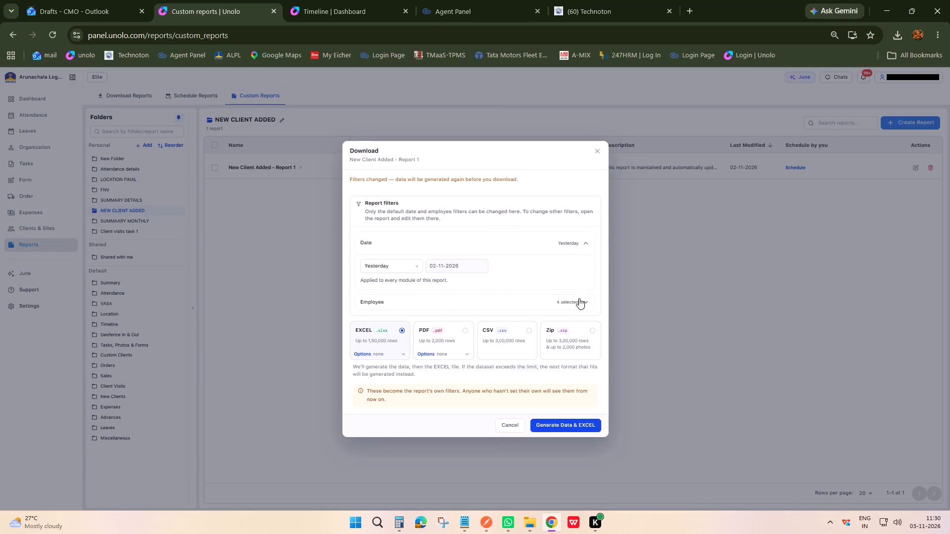
{"action": "left_click", "coordinate": [589, 300]}
{"action": "left_click", "coordinate": [580, 320]}
{"action": "left_click", "coordinate": [571, 305]}
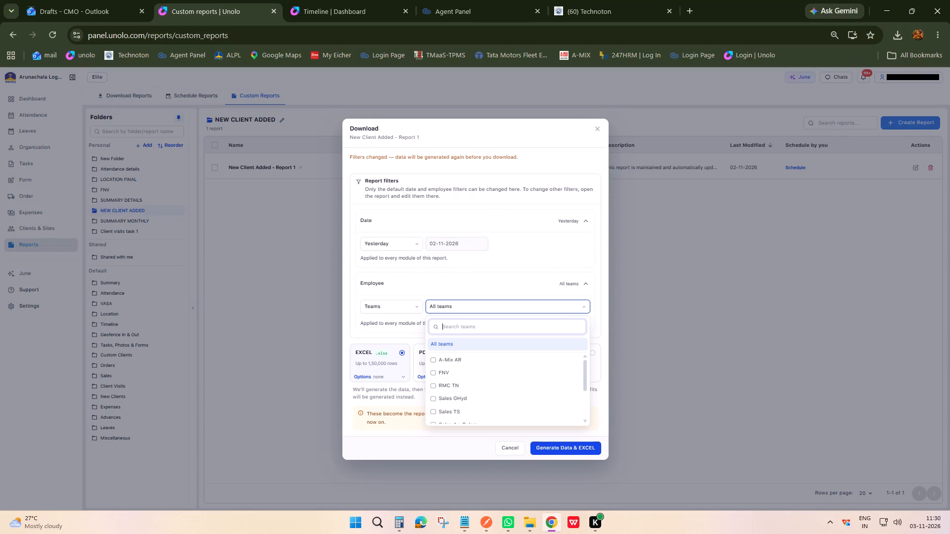
{"action": "left_click", "coordinate": [527, 328]}
{"action": "type", "text": "Ap"}
{"action": "left_click", "coordinate": [453, 358]}
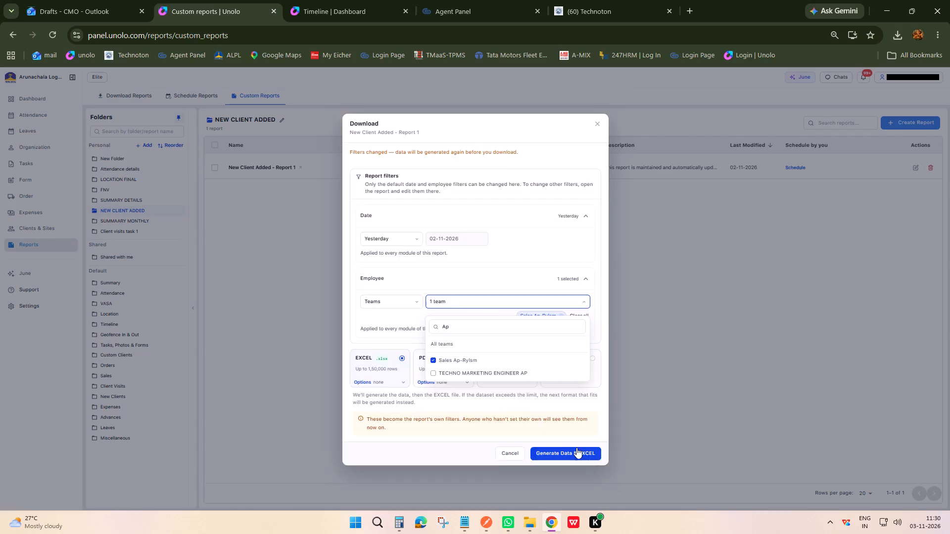
{"action": "left_click", "coordinate": [577, 448]}
{"action": "left_click", "coordinate": [589, 353]}
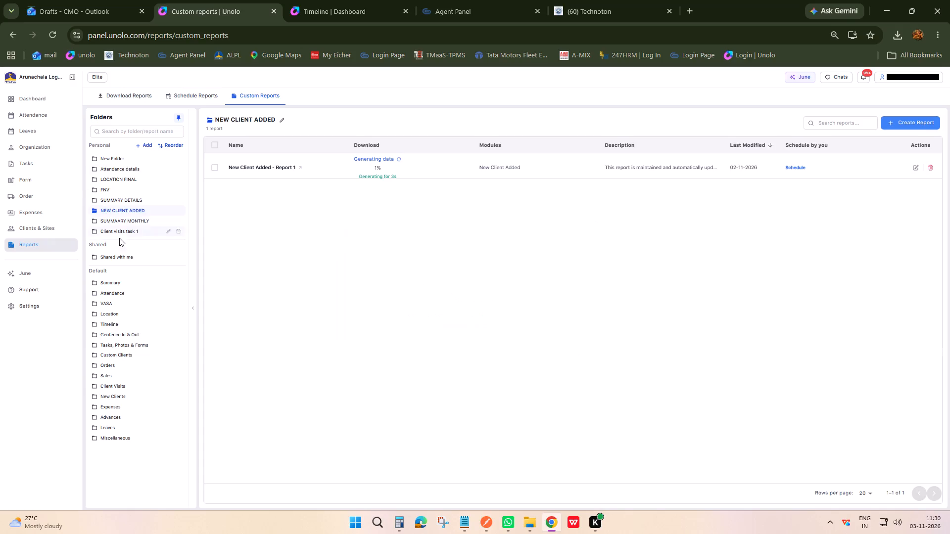
In the Client visits task 1 folder, generate its report as Excel for Yesterday and the Sales Ap-Rylsm team.
{"action": "left_click", "coordinate": [126, 227]}
{"action": "left_click", "coordinate": [380, 166]}
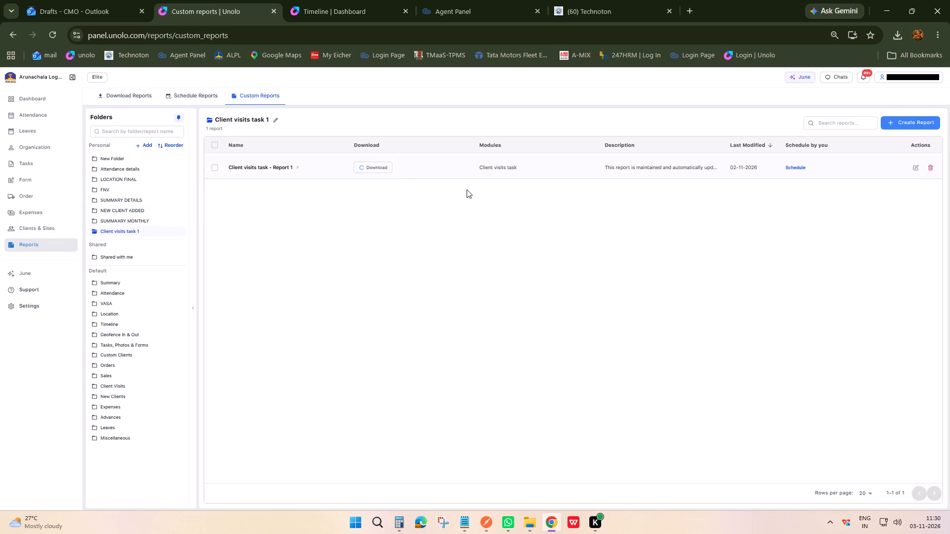
{"action": "left_click", "coordinate": [582, 263]}
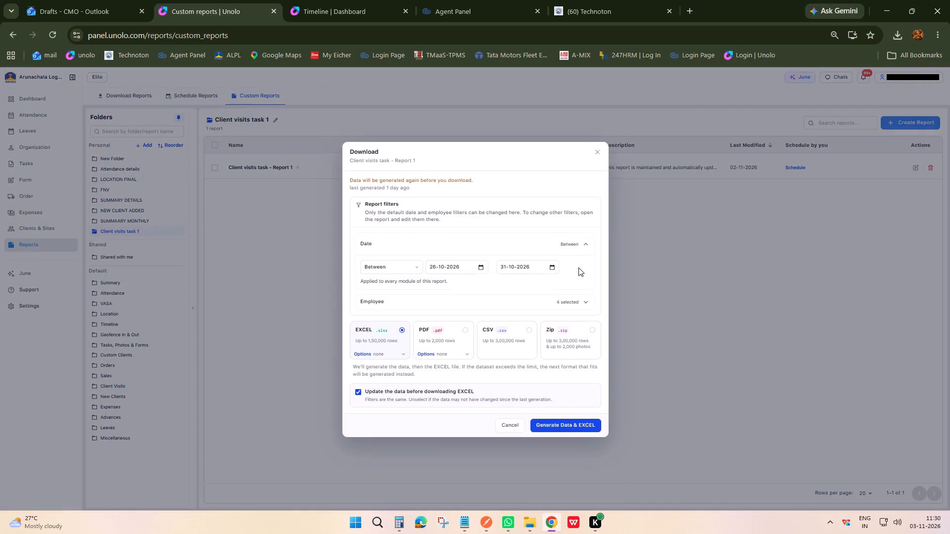
{"action": "left_click", "coordinate": [388, 266]}
{"action": "left_click", "coordinate": [380, 295]}
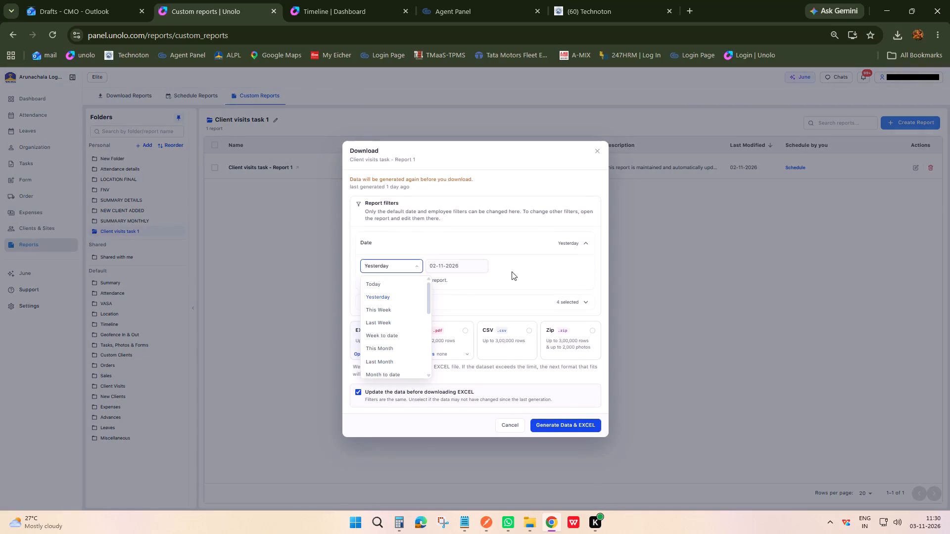
{"action": "left_click", "coordinate": [576, 306]}
{"action": "left_click", "coordinate": [579, 323]}
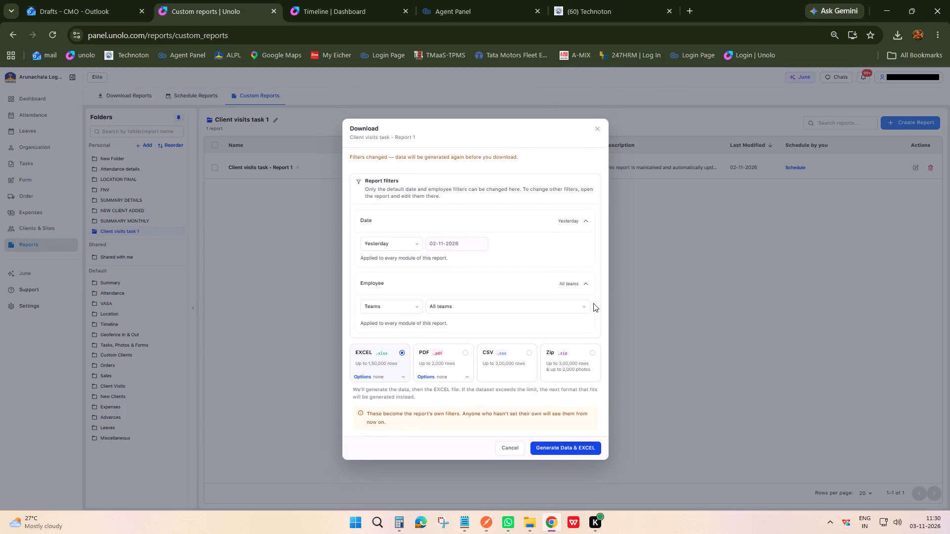
{"action": "left_click", "coordinate": [593, 303]}
{"action": "left_click", "coordinate": [585, 307]}
{"action": "type", "text": "ap"}
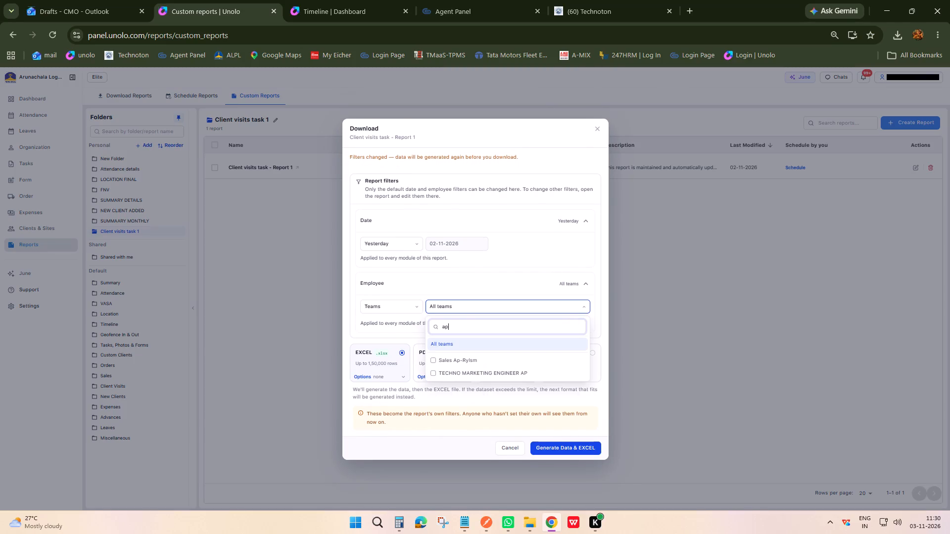
{"action": "left_click", "coordinate": [463, 357]}
{"action": "left_click", "coordinate": [570, 450]}
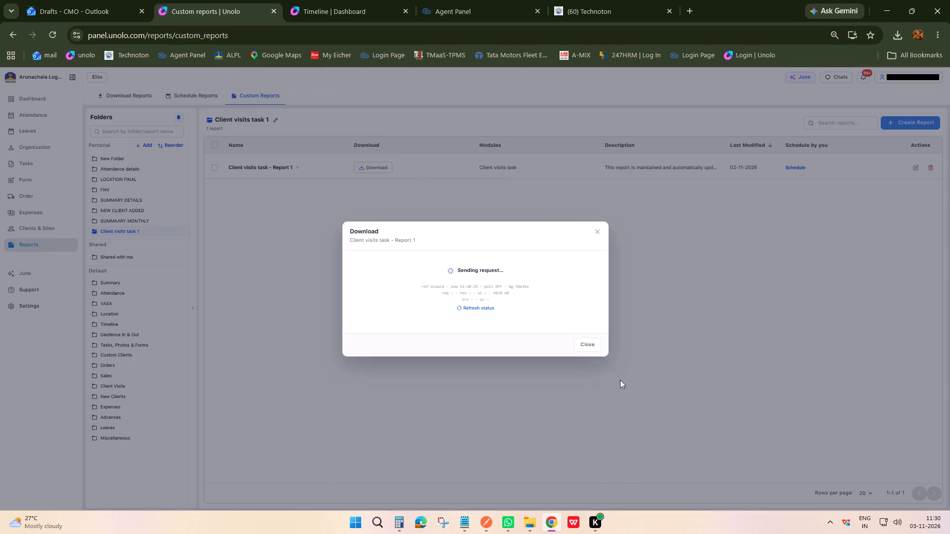
{"action": "left_click", "coordinate": [590, 353]}
{"action": "left_click", "coordinate": [622, 346]}
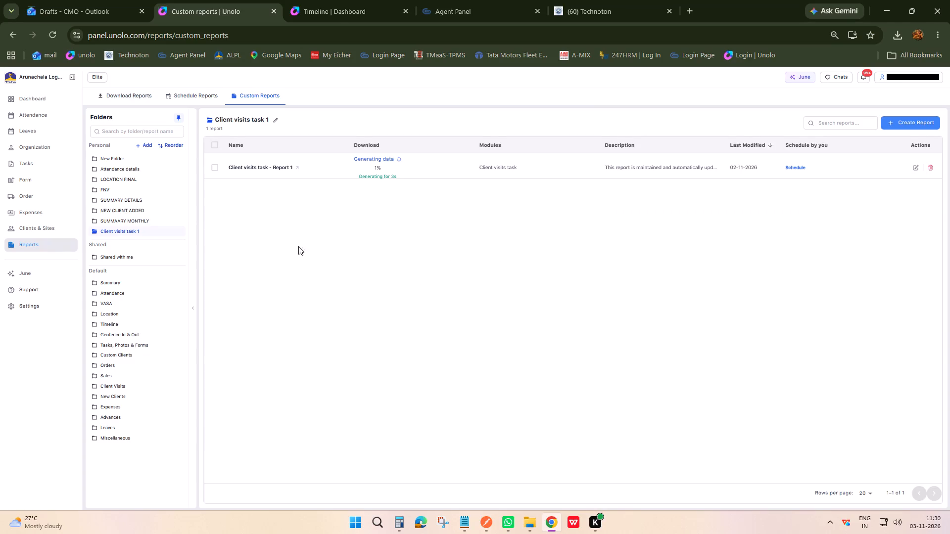
Download the generated Attendance Details : Detail 1 report as Excel and open the file in WPS Office.
{"action": "left_click", "coordinate": [127, 170]}
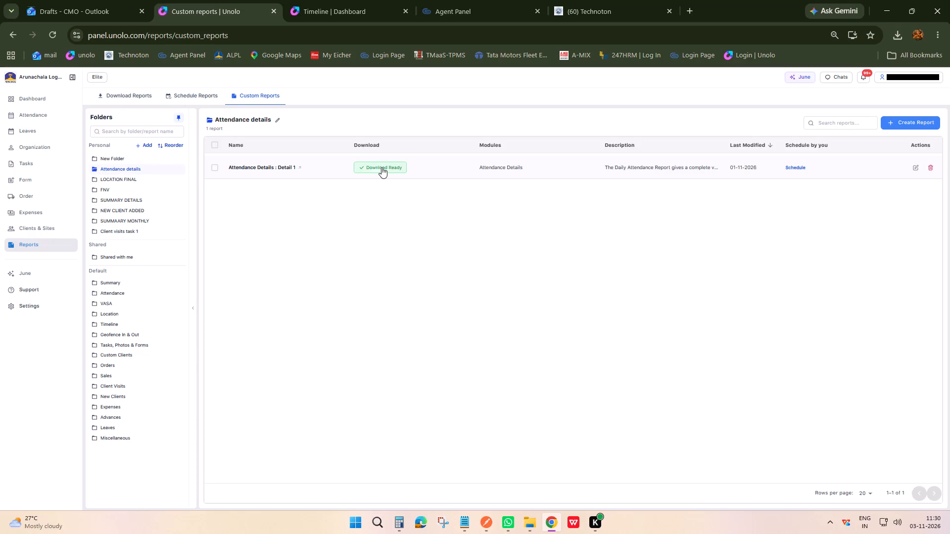
{"action": "left_click", "coordinate": [379, 165]}
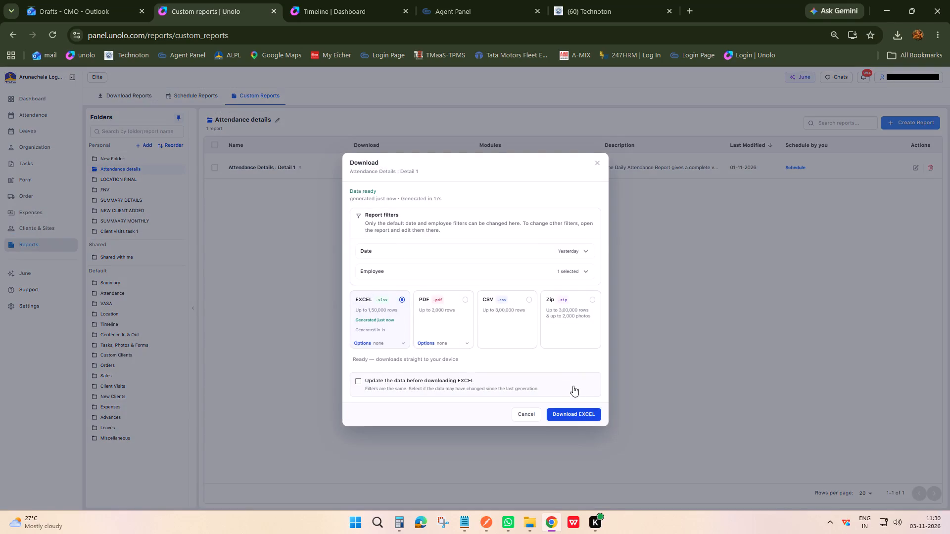
{"action": "left_click", "coordinate": [582, 416]}
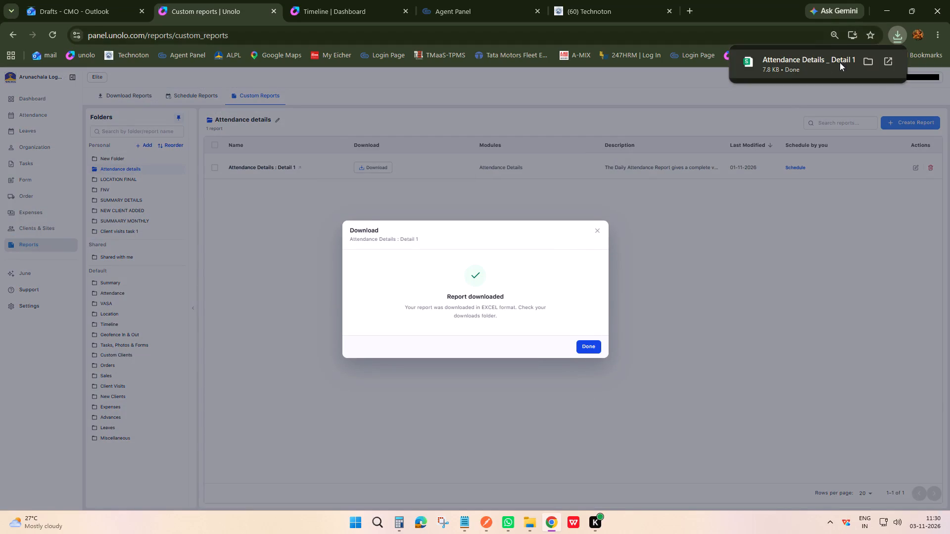
{"action": "left_click", "coordinate": [808, 65]}
{"action": "scroll", "coordinate": [437, 311], "scroll_direction": "up", "scroll_amount": 4}
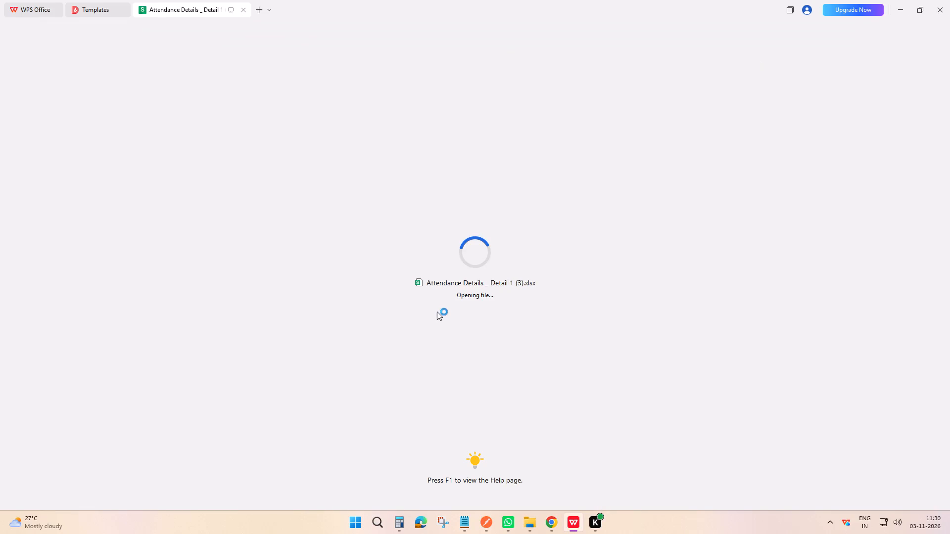
{"action": "scroll", "coordinate": [437, 311], "scroll_direction": "up", "scroll_amount": 8}
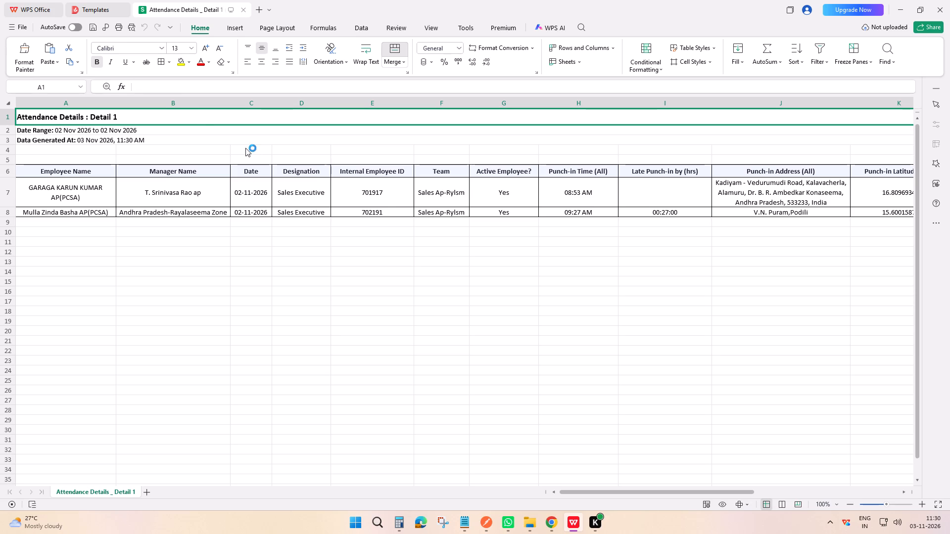
Delete the Designation, Internal Employee ID and Active Employee? columns from the attendance sheet.
{"action": "left_click", "coordinate": [301, 104]}
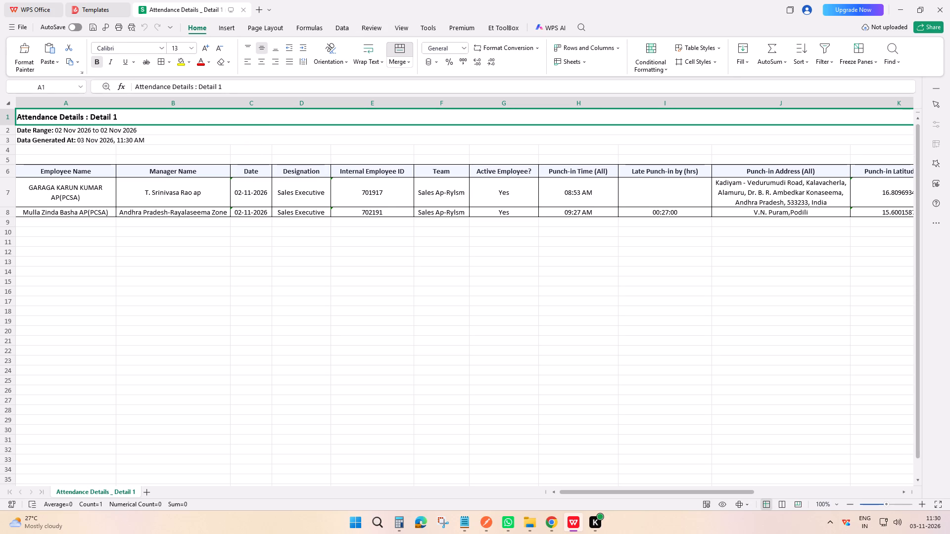
{"action": "key", "text": "ctrl+minus"}
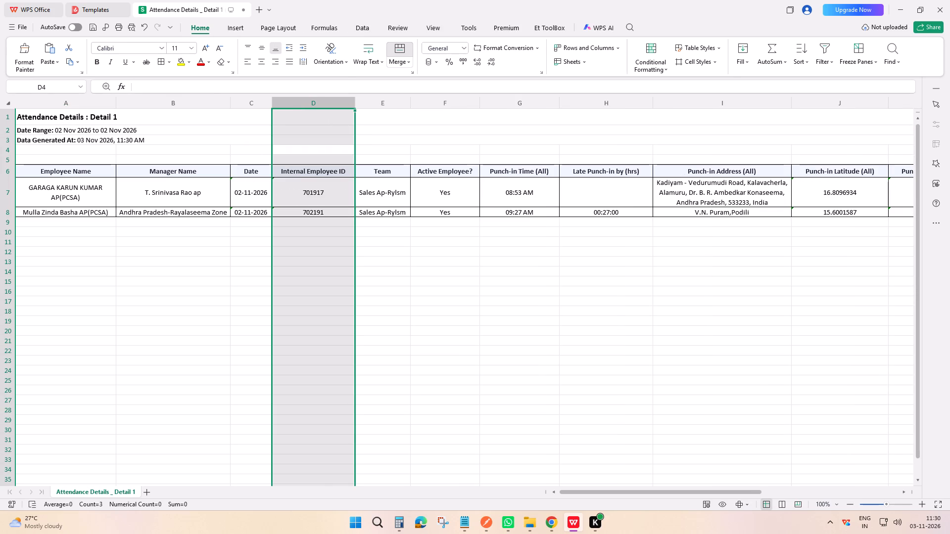
{"action": "key", "text": "ctrl+minus"}
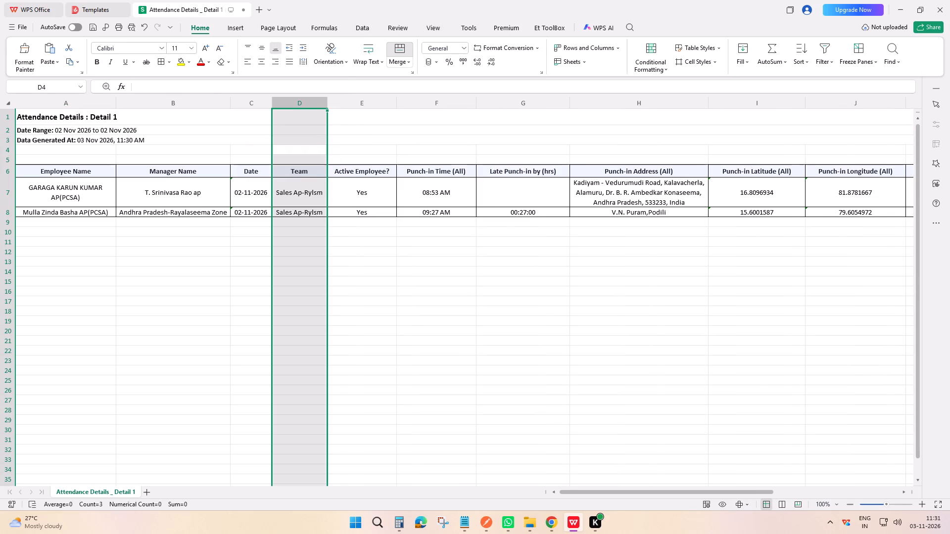
{"action": "left_click", "coordinate": [360, 101]}
{"action": "key", "text": "ctrl+minus"}
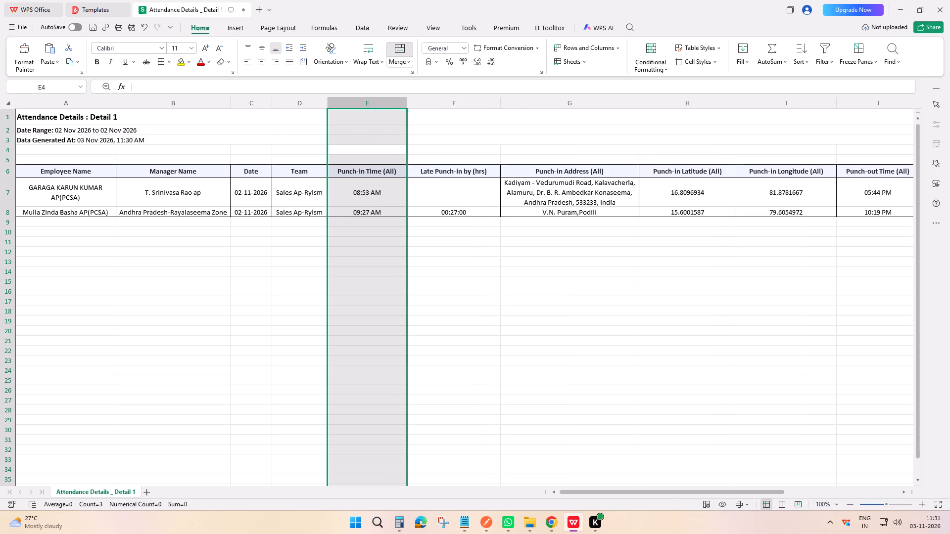
{"action": "left_click_drag", "start_coordinate": [677, 489], "coordinate": [538, 495]}
{"action": "scroll", "coordinate": [346, 263], "scroll_direction": "up", "scroll_amount": 4}
{"action": "left_click", "coordinate": [567, 269]}
{"action": "scroll", "coordinate": [214, 246], "scroll_direction": "up", "scroll_amount": 4}
{"action": "key", "text": "alt+Tab"}
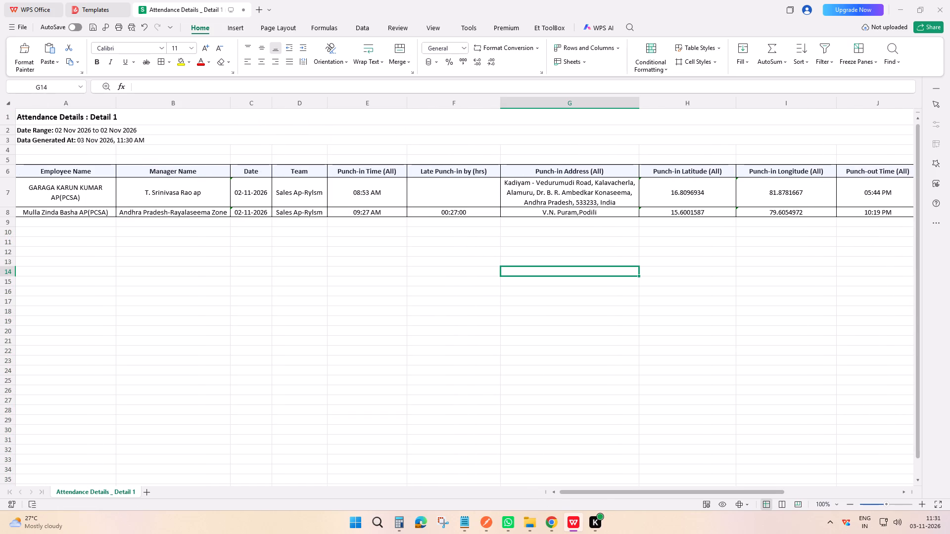
Download the Location Details 1 report from the LOCATION FINAL folder as Excel and open the file in WPS Office.
{"action": "left_click", "coordinate": [589, 351]}
{"action": "left_click", "coordinate": [120, 180]}
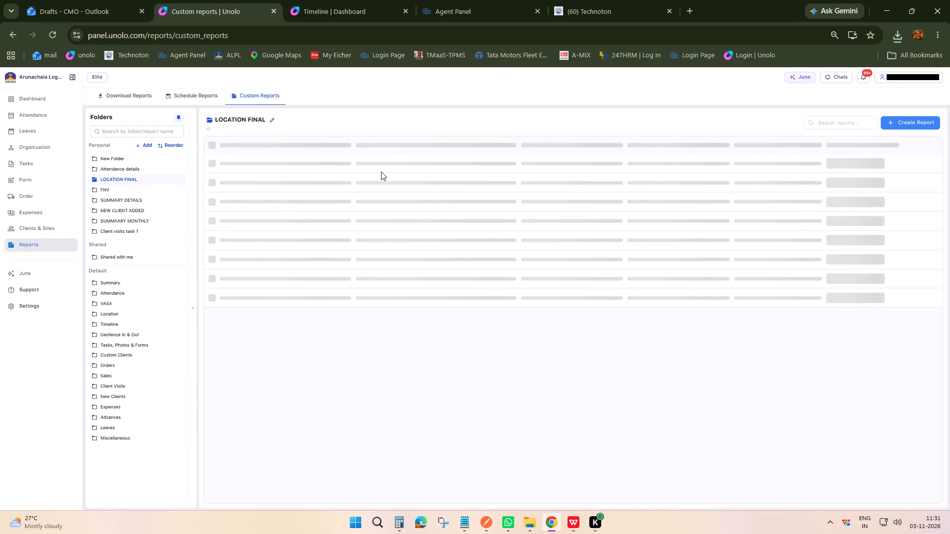
{"action": "left_click", "coordinate": [382, 164]}
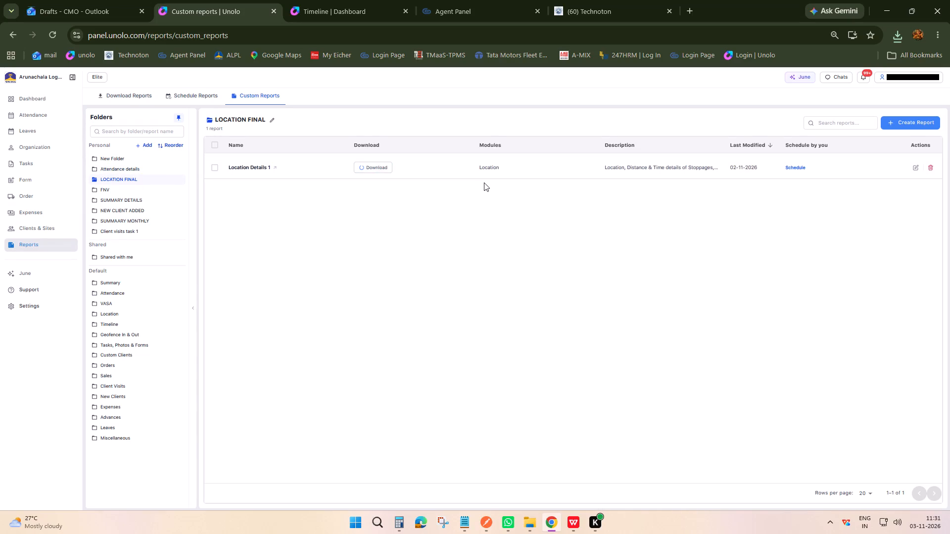
{"action": "left_click", "coordinate": [575, 415]}
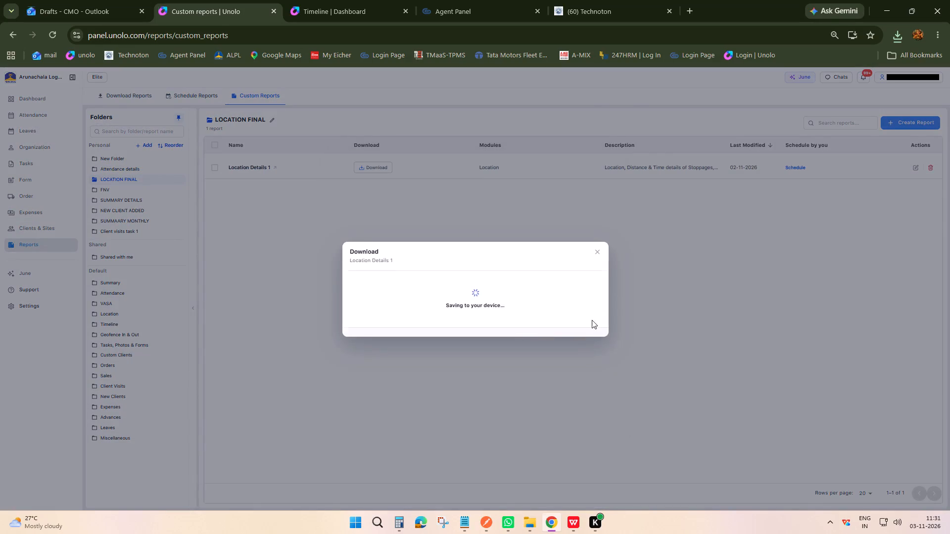
{"action": "left_click", "coordinate": [580, 349]}
{"action": "left_click", "coordinate": [903, 35]}
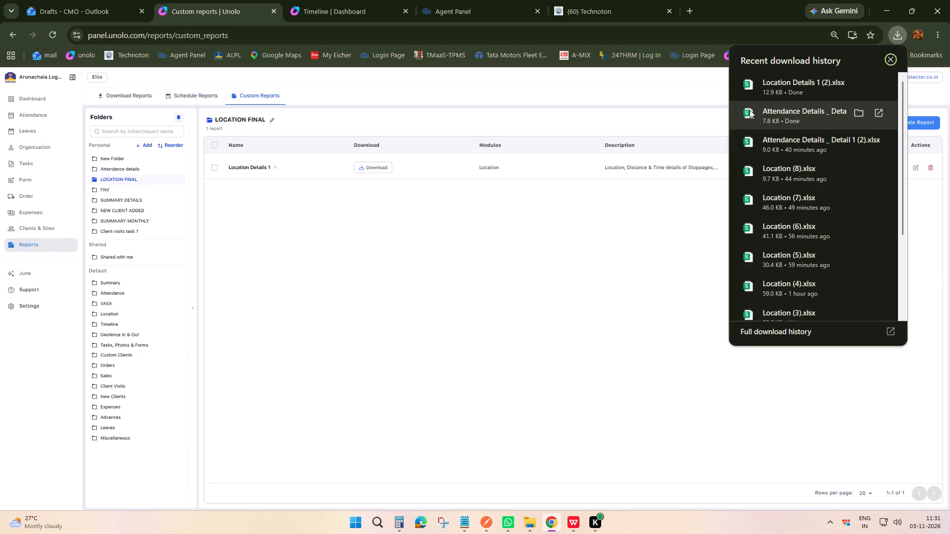
{"action": "left_click", "coordinate": [774, 93]}
Delete the Internal Employee ID, Designation and last column after Longitude from the location sheet, and save the workbook.
{"action": "scroll", "coordinate": [418, 220], "scroll_direction": "up", "scroll_amount": 4}
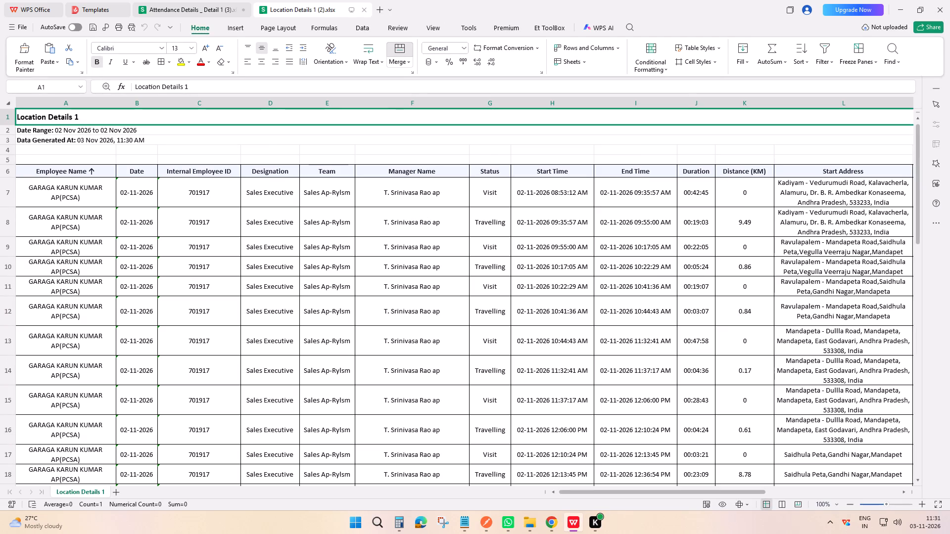
{"action": "left_click", "coordinate": [214, 105]}
{"action": "key", "text": "ctrl+minus"}
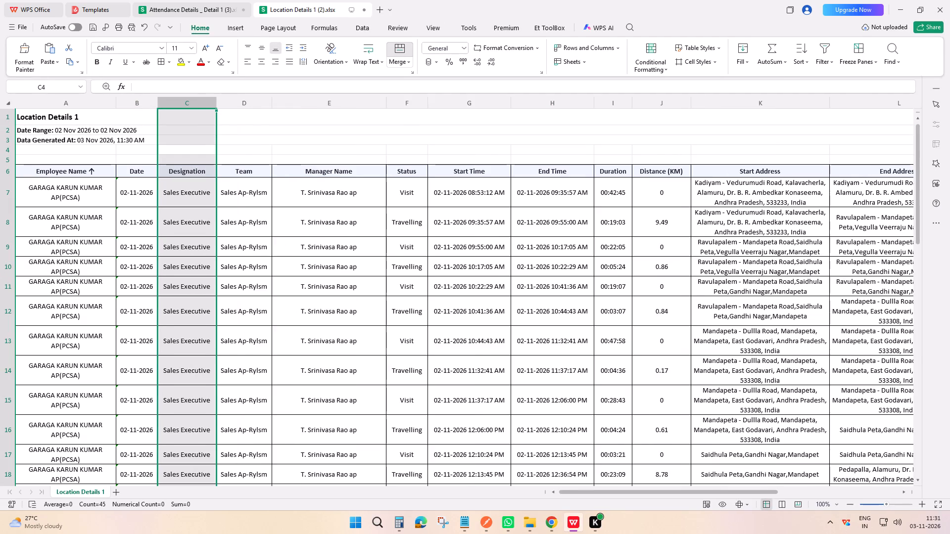
{"action": "key", "text": "ctrl+minus"}
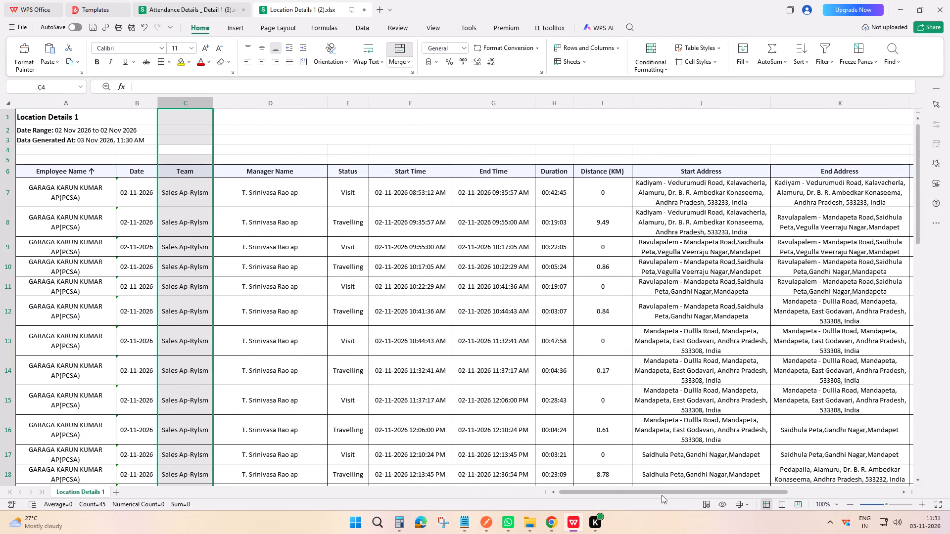
{"action": "left_click_drag", "start_coordinate": [666, 493], "coordinate": [828, 478]}
{"action": "left_click", "coordinate": [835, 102]}
{"action": "key", "text": "ctrl+minus"}
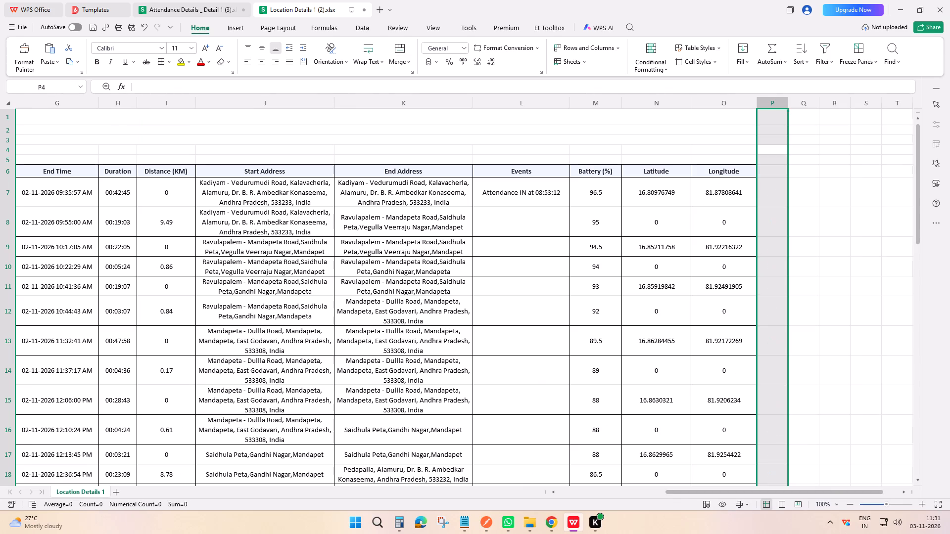
{"action": "left_click_drag", "start_coordinate": [816, 493], "coordinate": [178, 474]}
{"action": "scroll", "coordinate": [218, 279], "scroll_direction": "up", "scroll_amount": 4}
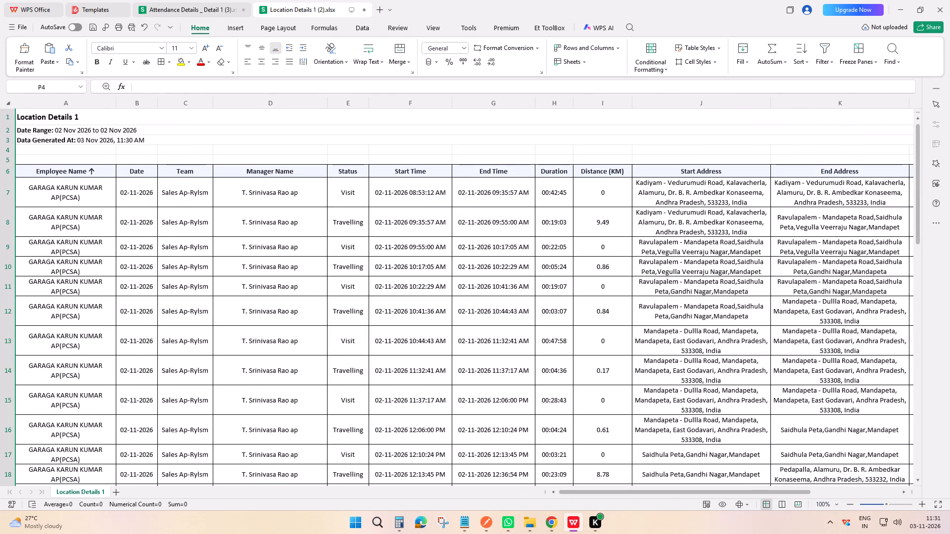
{"action": "left_click", "coordinate": [216, 140]}
{"action": "scroll", "coordinate": [140, 204], "scroll_direction": "up", "scroll_amount": 4}
{"action": "key", "text": "ctrl+s"}
{"action": "key", "text": "ctrl+s"}
{"action": "scroll", "coordinate": [189, 306], "scroll_direction": "up", "scroll_amount": 4}
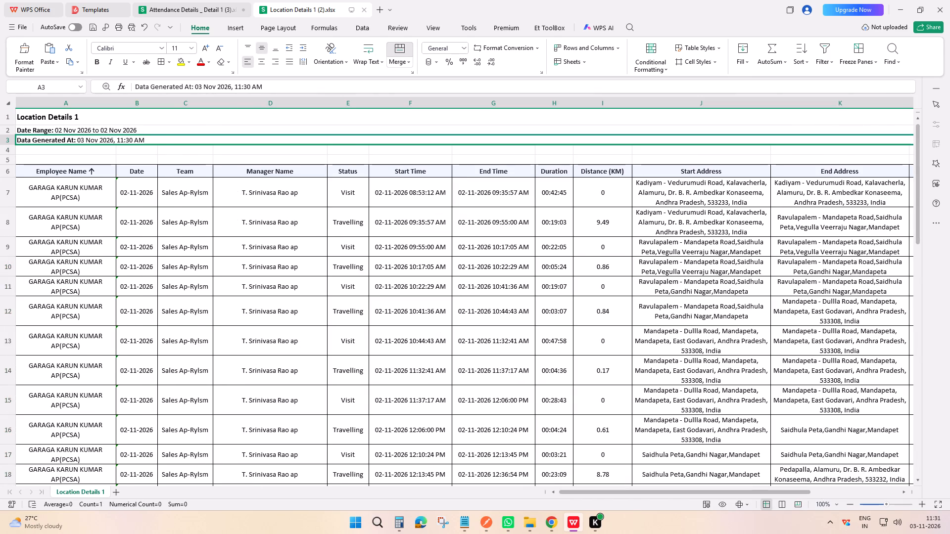
Back in Unolo, download New Client Added - Report 1 from the NEW CLIENT ADDED folder as Excel and open the file.
{"action": "key", "text": "alt+Tab"}
{"action": "scroll", "coordinate": [383, 316], "scroll_direction": "up", "scroll_amount": 4}
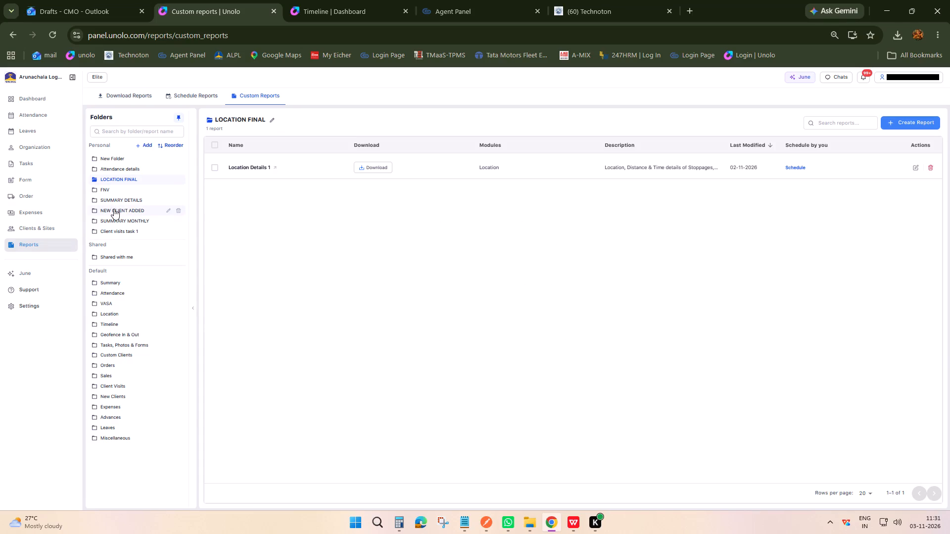
{"action": "left_click", "coordinate": [114, 209]}
{"action": "left_click", "coordinate": [361, 167]}
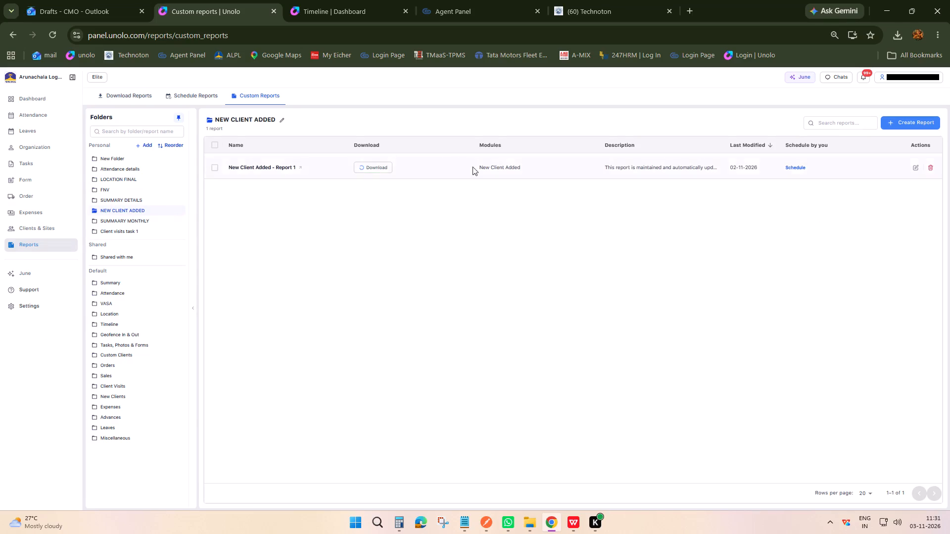
{"action": "left_click", "coordinate": [586, 417]}
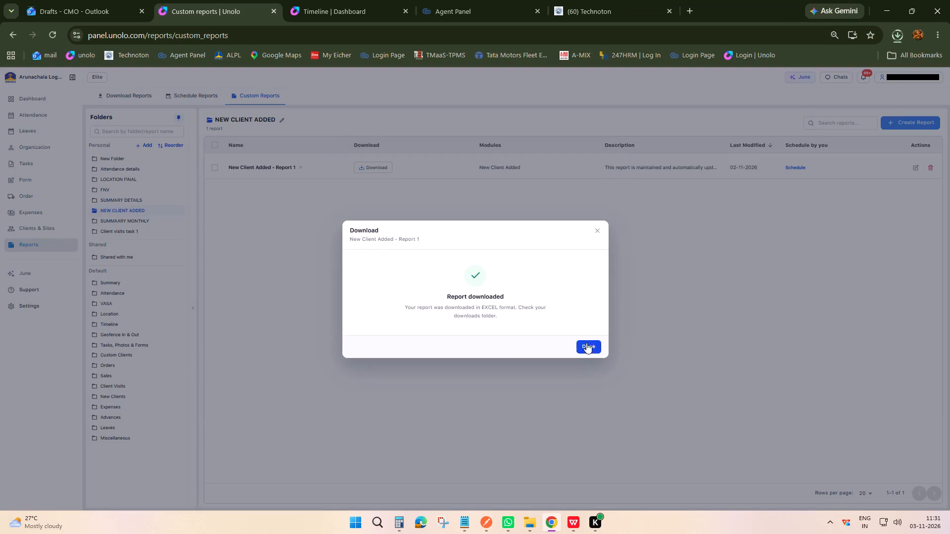
{"action": "left_click", "coordinate": [598, 346]}
{"action": "left_click", "coordinate": [896, 36]}
{"action": "left_click", "coordinate": [781, 87]}
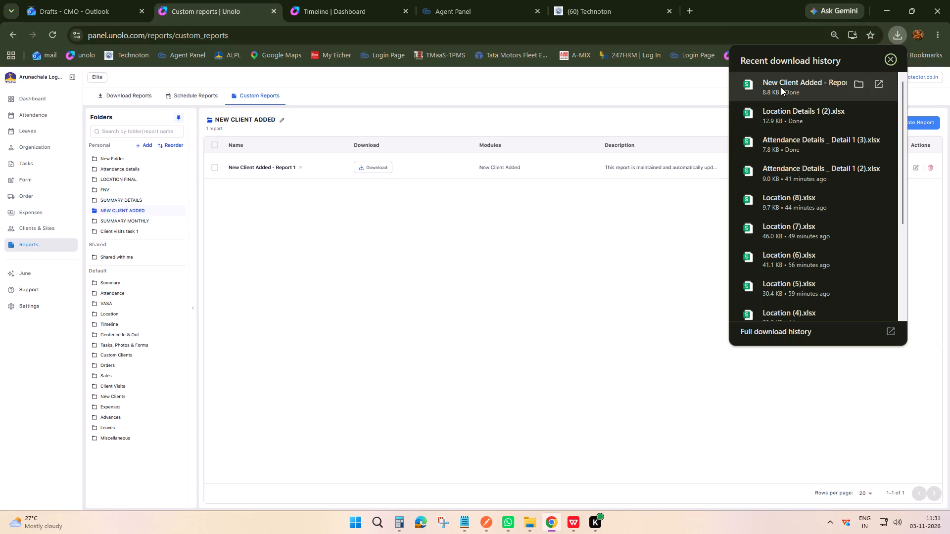
{"action": "left_click", "coordinate": [780, 88]}
Delete the Designation, Assigned by and Task ID columns from the New Client Added sheet and save the workbook.
{"action": "scroll", "coordinate": [380, 287], "scroll_direction": "up", "scroll_amount": 4}
{"action": "left_click", "coordinate": [234, 102]}
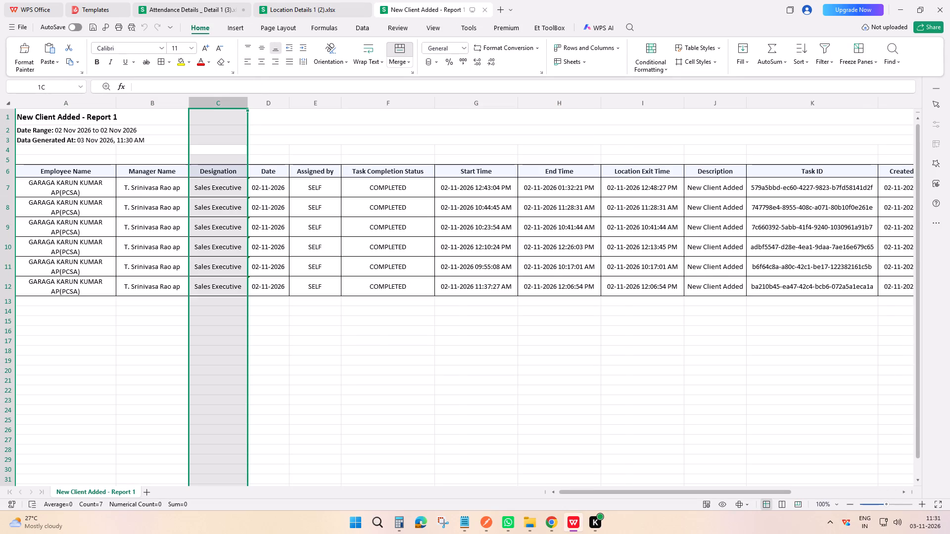
{"action": "key", "text": "ctrl+minus"}
{"action": "left_click", "coordinate": [256, 105]}
{"action": "key", "text": "ctrl+minus"}
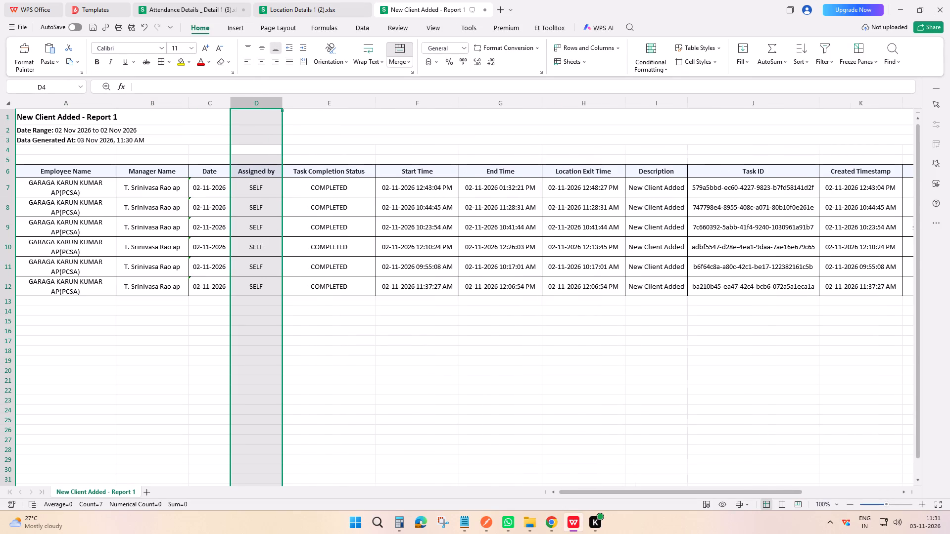
{"action": "left_click", "coordinate": [702, 105]}
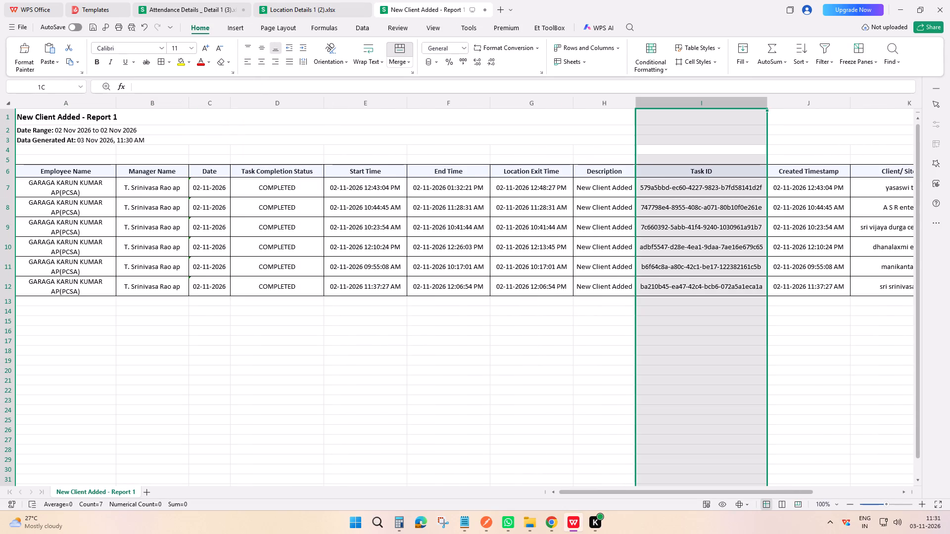
{"action": "key", "text": "ctrl+minus"}
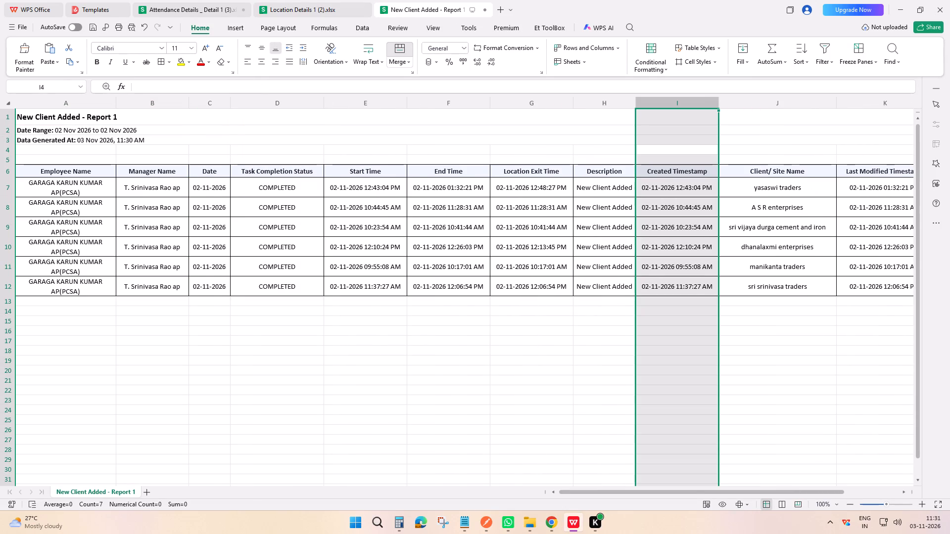
{"action": "left_click_drag", "start_coordinate": [692, 489], "coordinate": [462, 476]}
{"action": "scroll", "coordinate": [324, 241], "scroll_direction": "up", "scroll_amount": 4}
{"action": "key", "text": "ctrl+s"}
Back in Unolo, download Client visits task - Report 1 from the Client visits task 1 folder as Excel and open the file.
{"action": "key", "text": "alt+Tab"}
{"action": "left_click", "coordinate": [124, 227]}
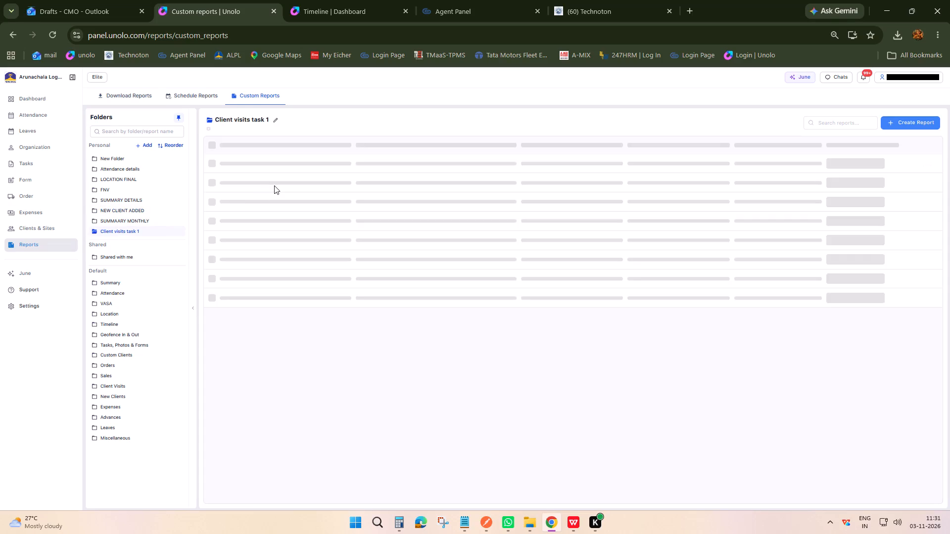
{"action": "scroll", "coordinate": [275, 185], "scroll_direction": "up", "scroll_amount": 4}
{"action": "left_click", "coordinate": [374, 171]}
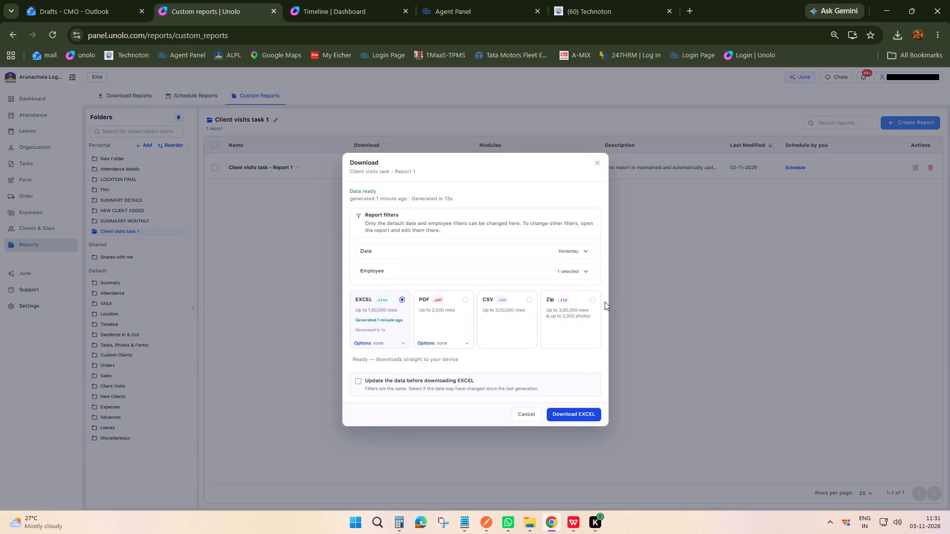
{"action": "left_click", "coordinate": [586, 412]}
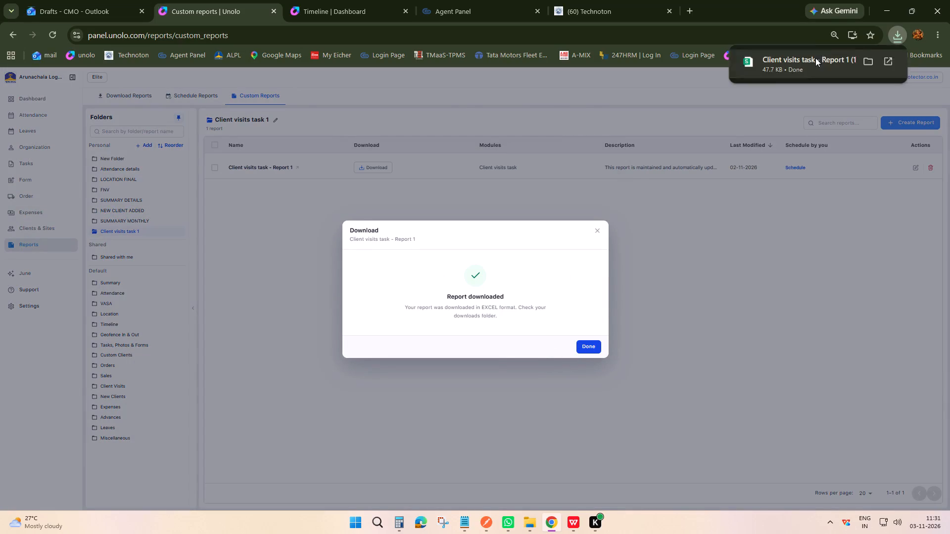
{"action": "left_click", "coordinate": [809, 63]}
Delete the Assigned by, Designation, Task ID and Add Form columns from the Client visits task sheet.
{"action": "scroll", "coordinate": [495, 308], "scroll_direction": "up", "scroll_amount": 4}
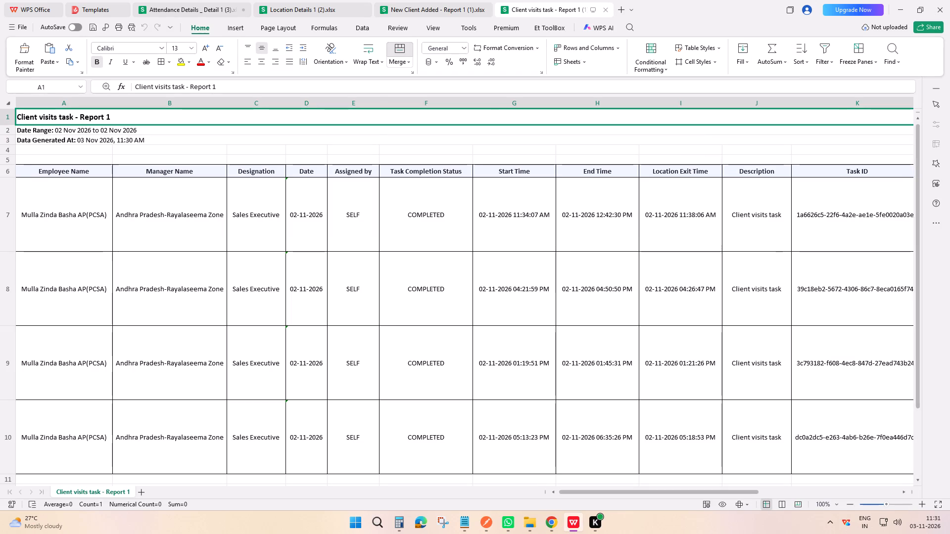
{"action": "left_click", "coordinate": [440, 267]}
{"action": "left_click", "coordinate": [357, 102]}
{"action": "key", "text": "ctrl+minus"}
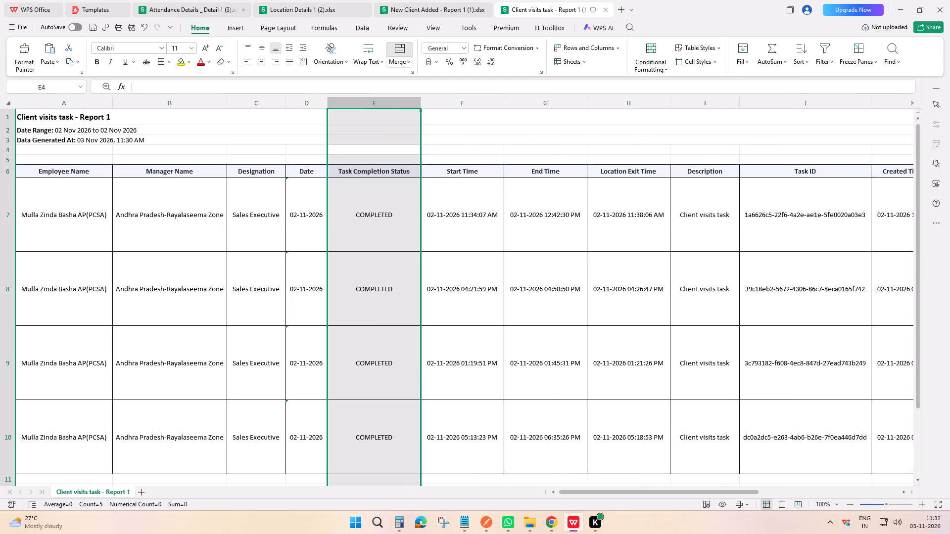
{"action": "left_click", "coordinate": [262, 106]}
{"action": "key", "text": "ctrl+minus"}
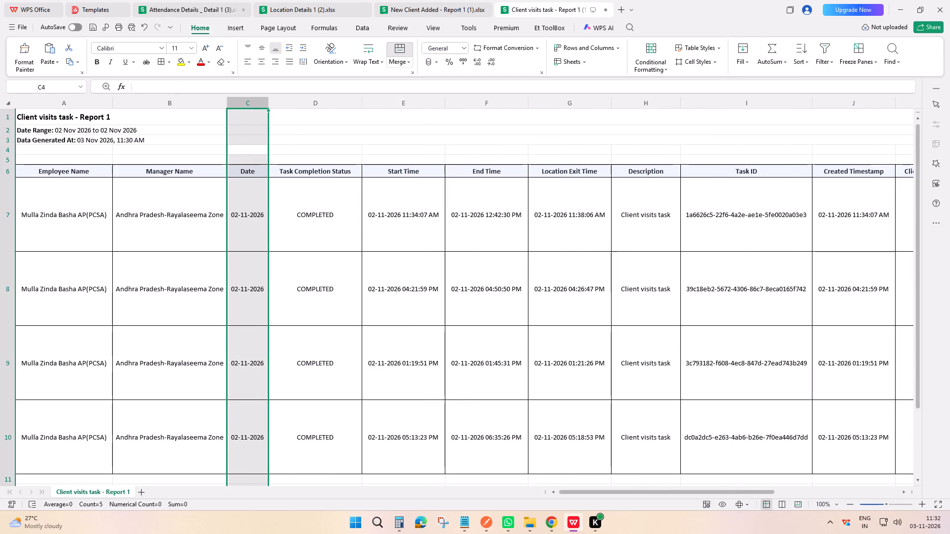
{"action": "left_click_drag", "start_coordinate": [721, 492], "coordinate": [753, 483]}
{"action": "left_click", "coordinate": [633, 105]}
{"action": "key", "text": "ctrl+minus"}
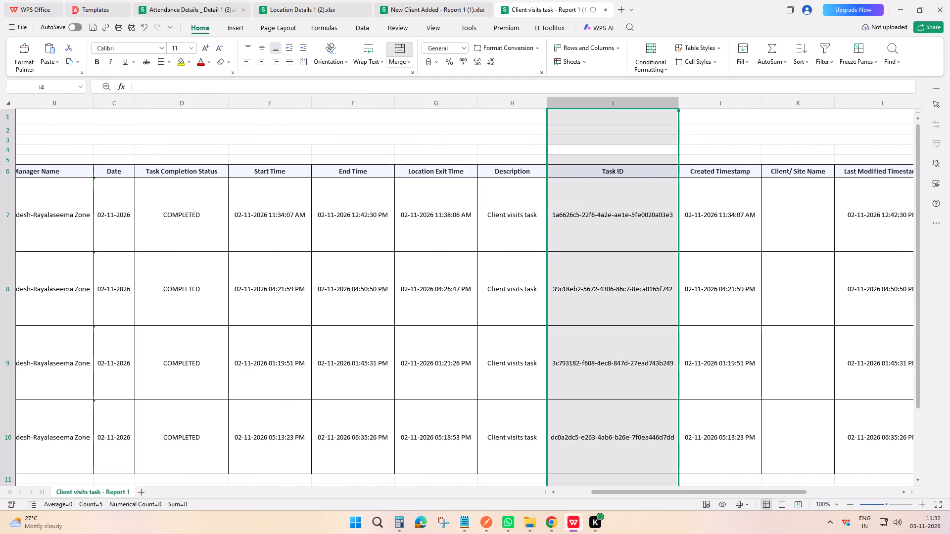
{"action": "left_click_drag", "start_coordinate": [731, 490], "coordinate": [922, 475]}
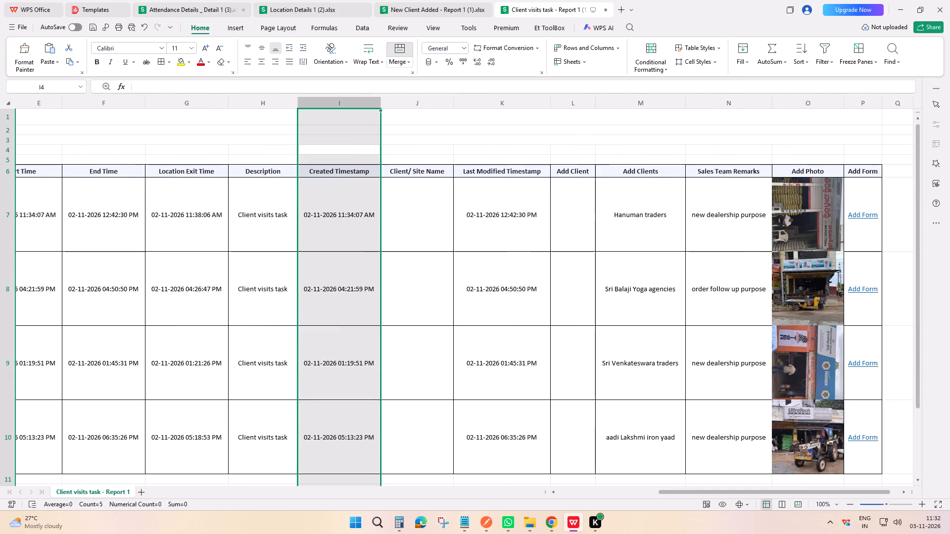
{"action": "left_click", "coordinate": [873, 104]}
{"action": "key", "text": "ctrl+minus"}
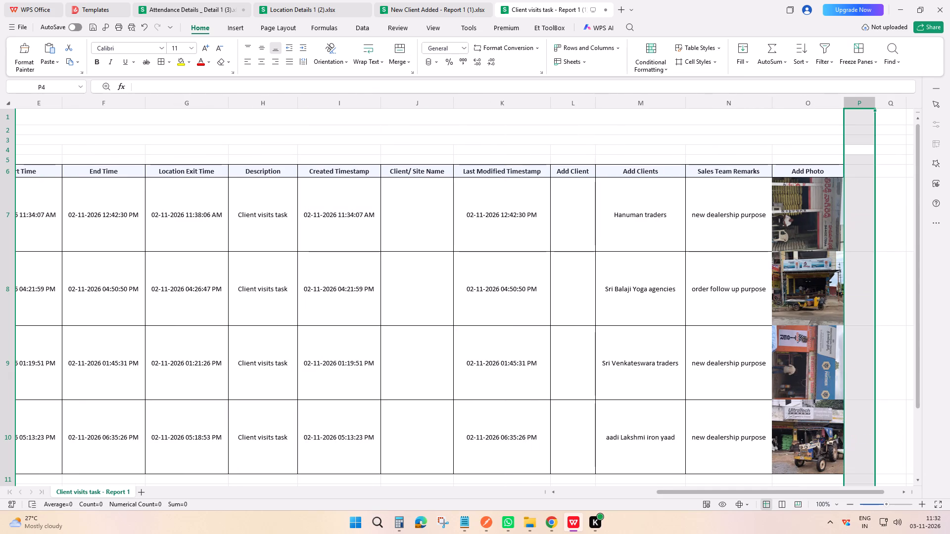
Convert all the floating shop photos in the Add Photo column to pictures embedded in their cells.
{"action": "right_click", "coordinate": [819, 202]}
{"action": "left_click", "coordinate": [856, 276]}
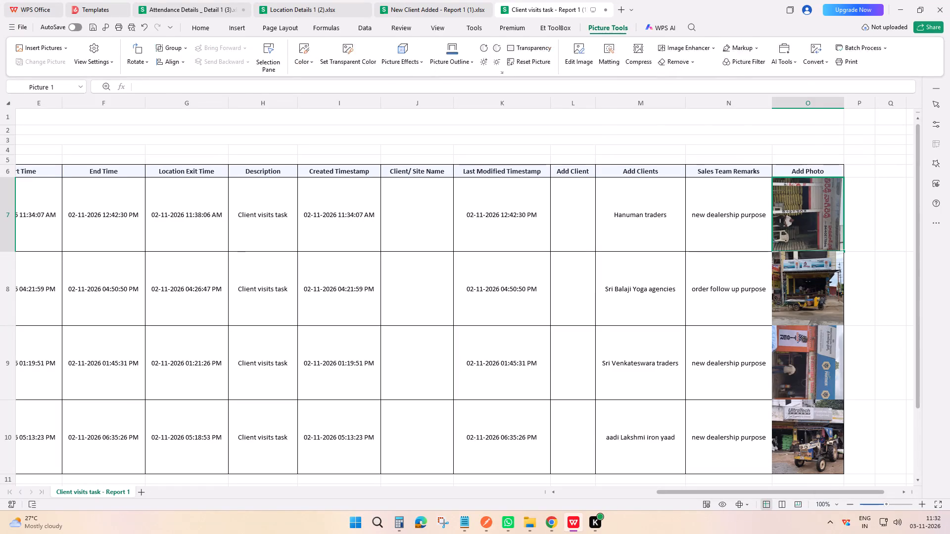
{"action": "right_click", "coordinate": [809, 212]}
{"action": "left_click", "coordinate": [712, 89]}
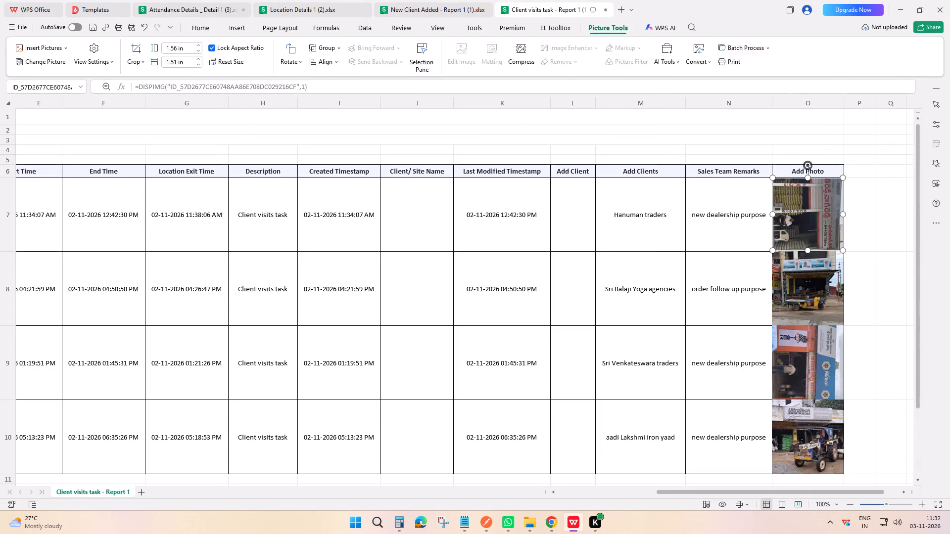
{"action": "left_click", "coordinate": [861, 195]}
{"action": "left_click", "coordinate": [879, 234]}
{"action": "scroll", "coordinate": [763, 267], "scroll_direction": "down", "scroll_amount": 4}
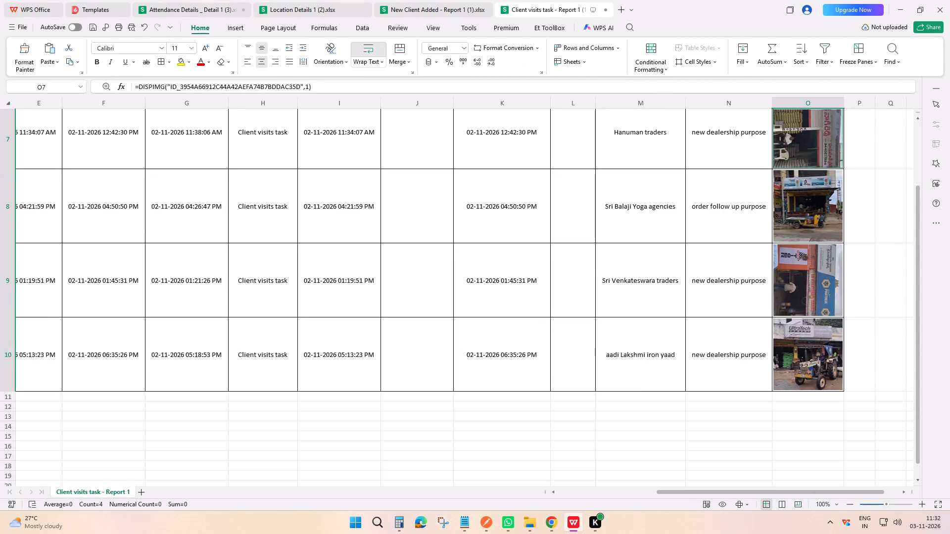
{"action": "scroll", "coordinate": [760, 270], "scroll_direction": "down", "scroll_amount": 4}
{"action": "scroll", "coordinate": [762, 282], "scroll_direction": "up", "scroll_amount": 10}
{"action": "scroll", "coordinate": [747, 383], "scroll_direction": "up", "scroll_amount": 3}
{"action": "left_click_drag", "start_coordinate": [760, 489], "coordinate": [286, 480]}
{"action": "scroll", "coordinate": [208, 231], "scroll_direction": "up", "scroll_amount": 5}
{"action": "left_click", "coordinate": [284, 144]}
{"action": "scroll", "coordinate": [262, 204], "scroll_direction": "up", "scroll_amount": 8}
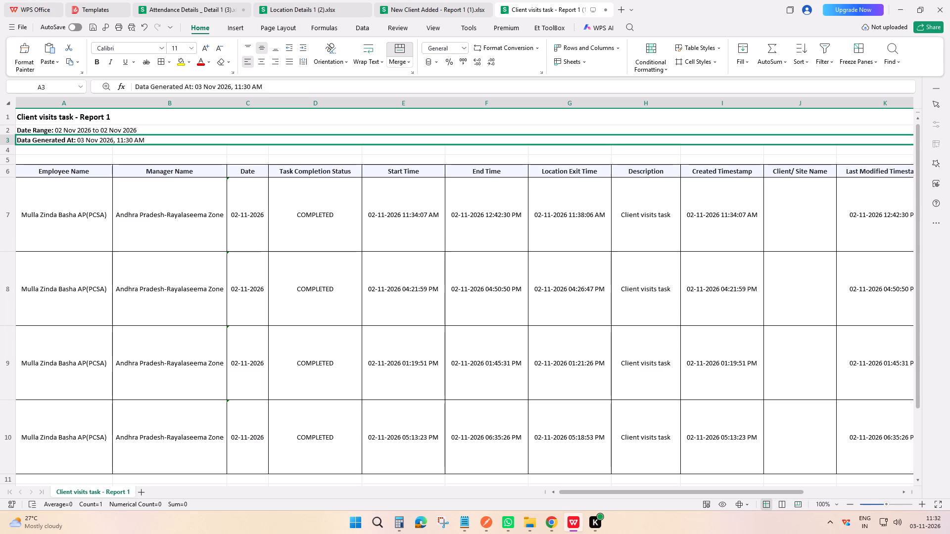
Add three blank sheets after the attendance sheet in the Attendance Details workbook and go to the first new one.
{"action": "left_click", "coordinate": [199, 2]}
{"action": "left_click", "coordinate": [151, 489]}
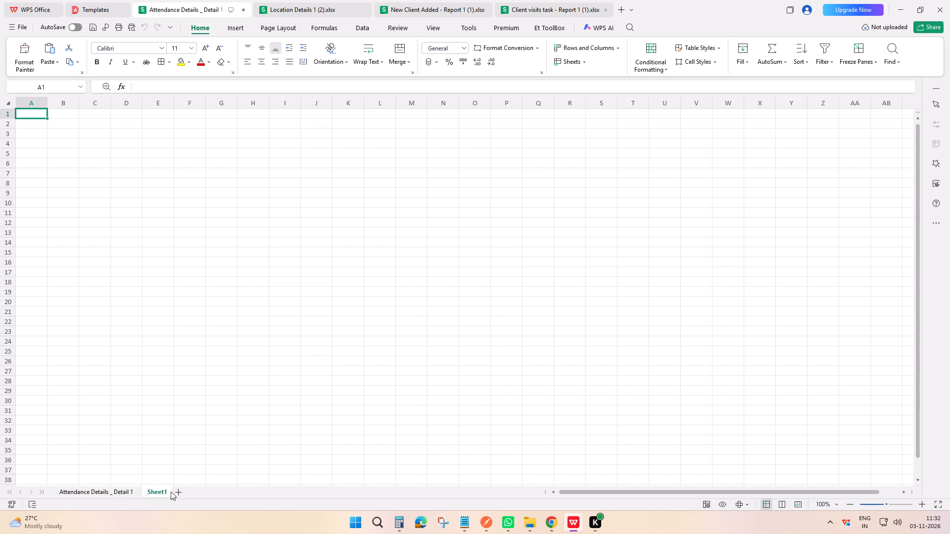
{"action": "left_click", "coordinate": [171, 491]}
{"action": "left_click", "coordinate": [177, 491]}
{"action": "left_click", "coordinate": [209, 493]}
{"action": "left_click", "coordinate": [163, 494]}
Copy the entire Location Details 1 report sheet into the blank Sheet1 of the Attendance Details workbook.
{"action": "scroll", "coordinate": [164, 271], "scroll_direction": "up", "scroll_amount": 4}
{"action": "left_click", "coordinate": [292, 0]}
{"action": "scroll", "coordinate": [159, 188], "scroll_direction": "up", "scroll_amount": 4}
{"action": "left_click", "coordinate": [6, 110]}
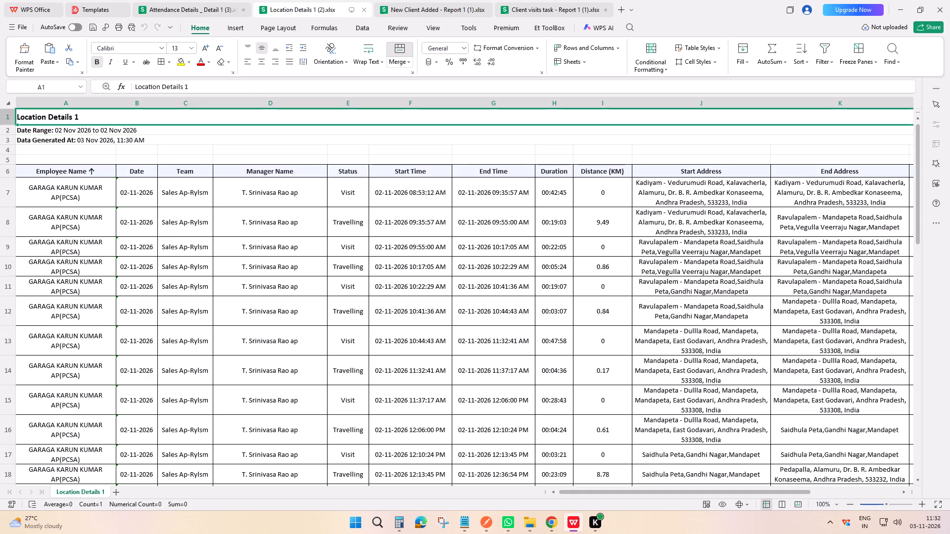
{"action": "left_click", "coordinate": [8, 102]}
{"action": "key", "text": "ctrl+c"}
{"action": "left_click", "coordinate": [161, 0]}
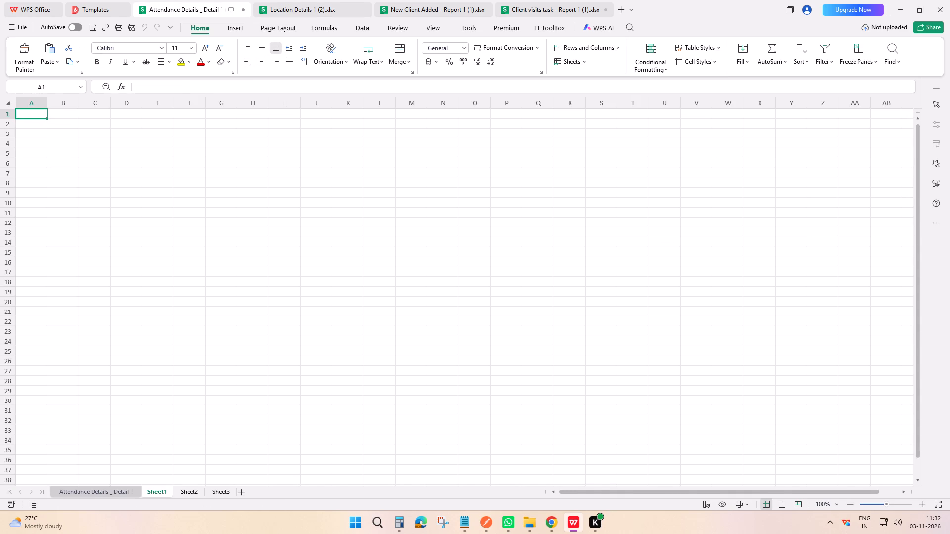
{"action": "key", "text": "ctrl+v"}
Copy the entire New Client Added report sheet into the blank Sheet2 of the Attendance Details workbook.
{"action": "left_click", "coordinate": [188, 492]}
{"action": "left_click", "coordinate": [394, 0]}
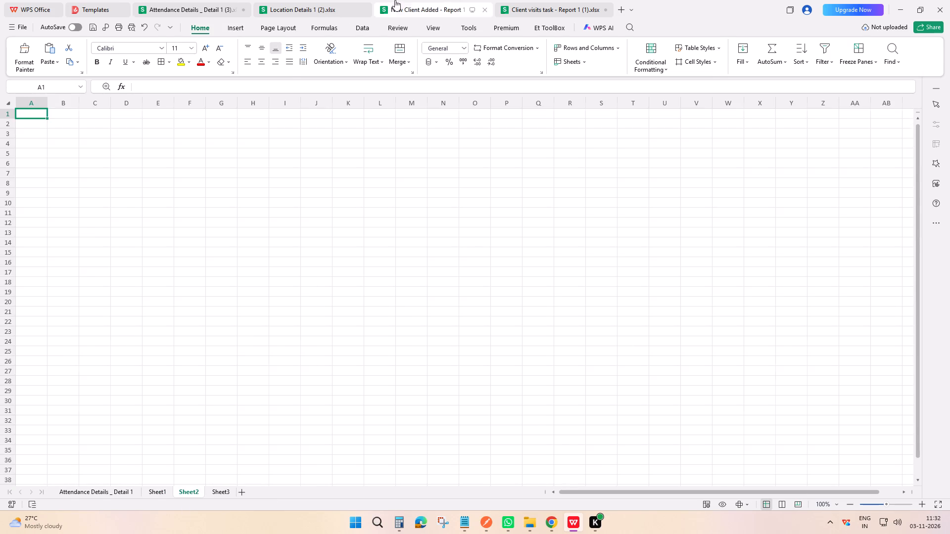
{"action": "scroll", "coordinate": [232, 152], "scroll_direction": "up", "scroll_amount": 4}
{"action": "left_click", "coordinate": [4, 106]}
{"action": "key", "text": "ctrl+c"}
{"action": "left_click", "coordinate": [171, 0]}
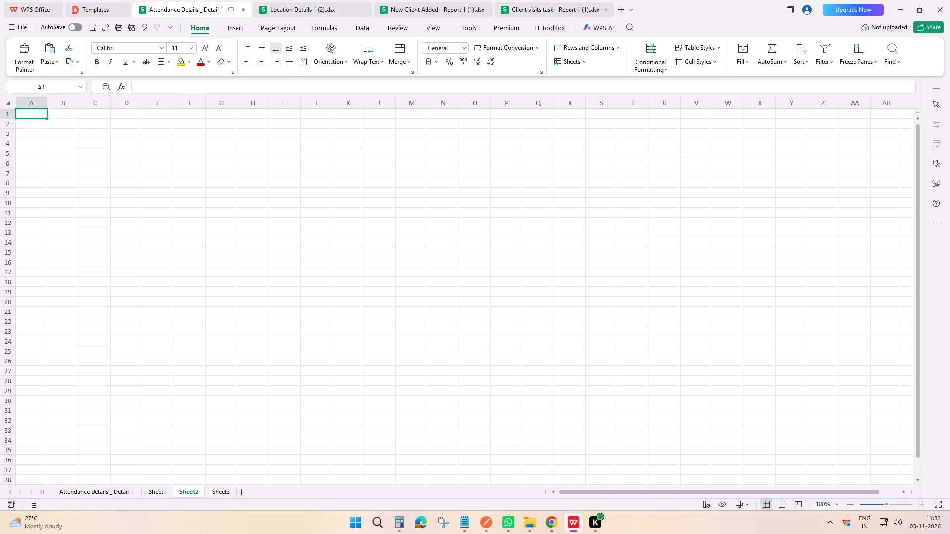
{"action": "key", "text": "ctrl+v"}
Copy the entire Client visits task report sheet into the blank Sheet3 of the Attendance Details workbook.
{"action": "left_click", "coordinate": [221, 494]}
{"action": "left_click", "coordinate": [555, 0]}
{"action": "scroll", "coordinate": [188, 233], "scroll_direction": "up", "scroll_amount": 3}
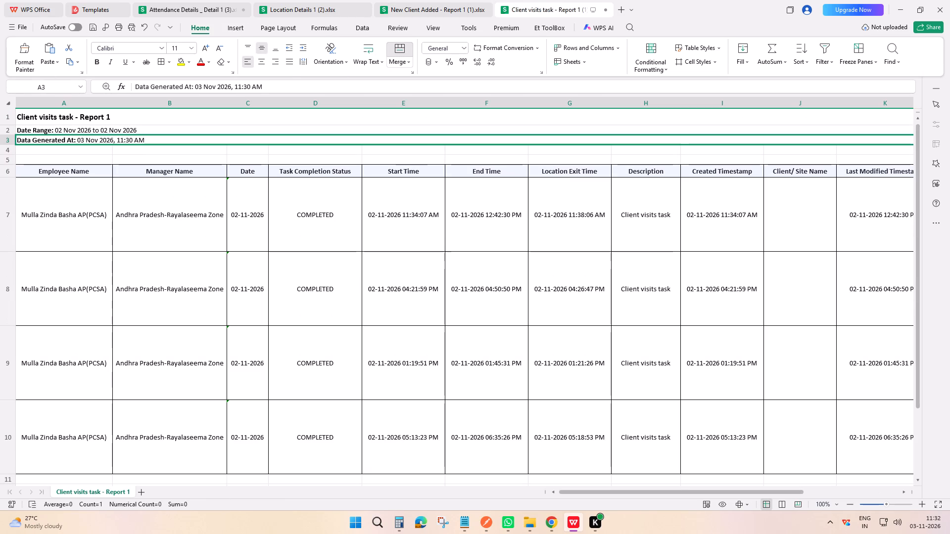
{"action": "left_click", "coordinate": [2, 102]}
{"action": "key", "text": "ctrl+c"}
{"action": "left_click", "coordinate": [197, 0]}
{"action": "key", "text": "ctrl+v"}
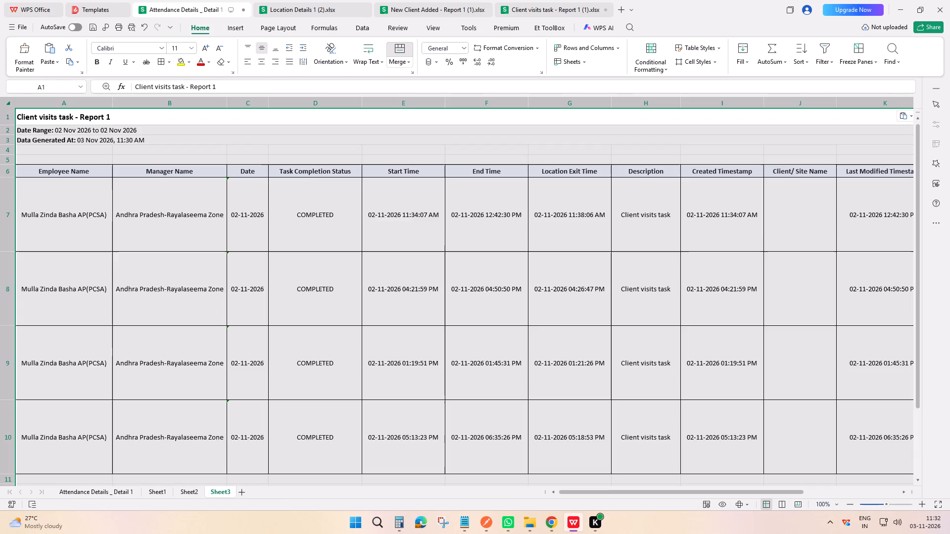
{"action": "scroll", "coordinate": [638, 327], "scroll_direction": "up", "scroll_amount": 5}
{"action": "left_click", "coordinate": [643, 152]}
{"action": "key", "text": "Escape"}
{"action": "scroll", "coordinate": [568, 282], "scroll_direction": "up", "scroll_amount": 4}
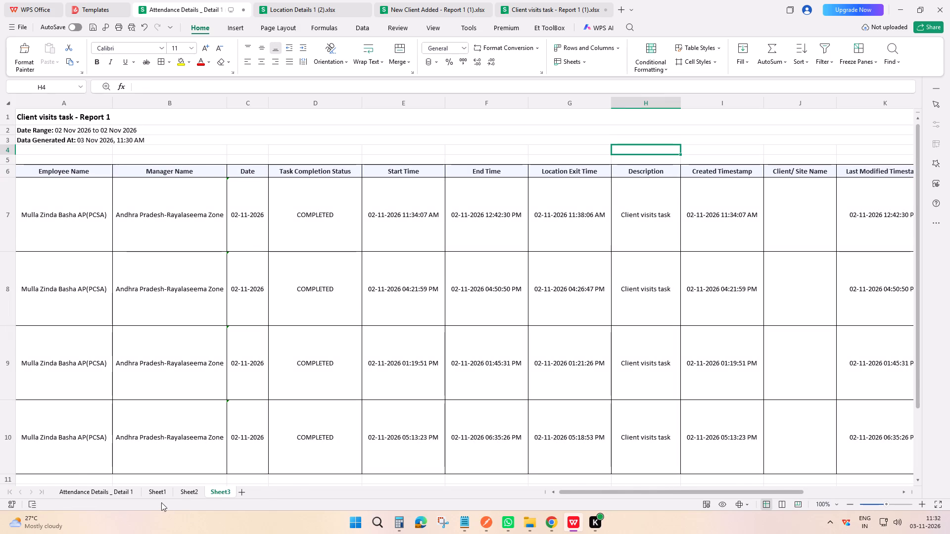
Rename Sheet1 as Location Details 1, reusing the report title from its first row.
{"action": "left_click", "coordinate": [154, 491]}
{"action": "left_click", "coordinate": [107, 121]}
{"action": "key", "text": "ctrl+c"}
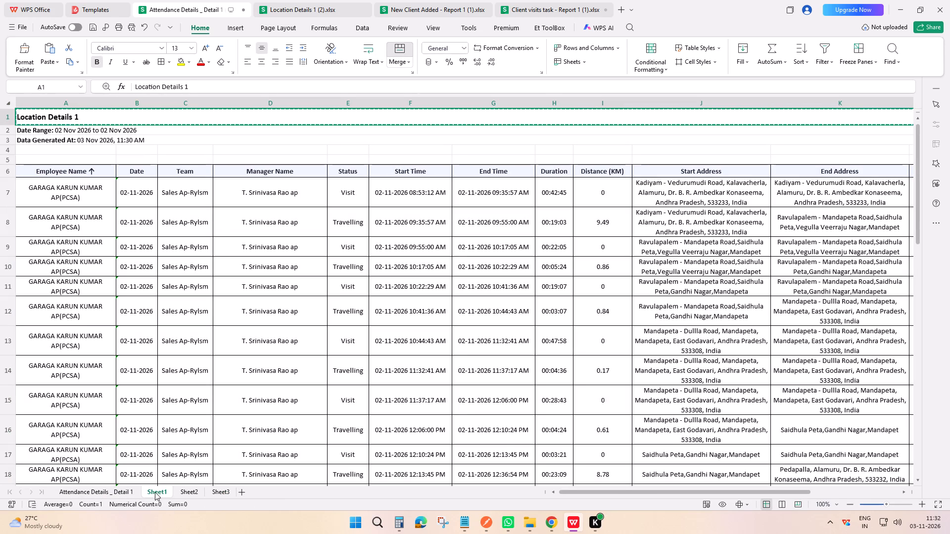
{"action": "double_click", "coordinate": [155, 492]}
{"action": "key", "text": "ctrl+v"}
Rename Sheet2 as New Client Added - Report 1, reusing the report title from its first row.
{"action": "left_click", "coordinate": [214, 492]}
{"action": "left_click", "coordinate": [156, 118]}
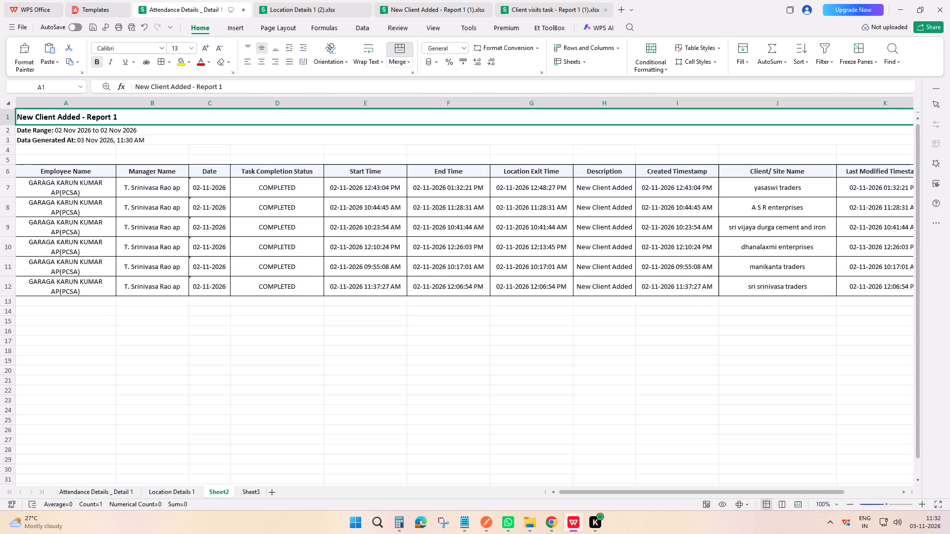
{"action": "key", "text": "ctrl+c"}
{"action": "double_click", "coordinate": [225, 494]}
{"action": "key", "text": "ctrl+v"}
Rename Sheet3 as Client visits task - Report 1, reusing the report title from its first row.
{"action": "left_click", "coordinate": [307, 490]}
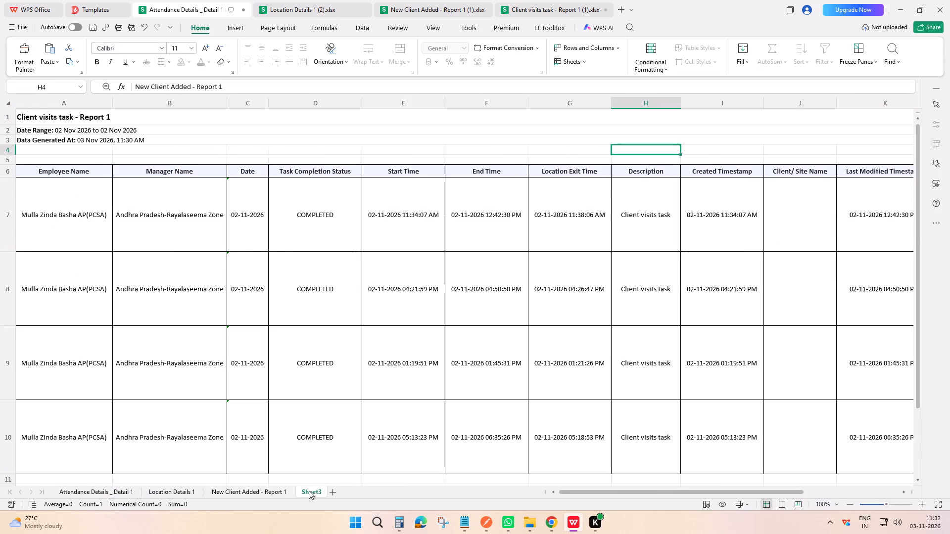
{"action": "left_click", "coordinate": [156, 124]}
{"action": "key", "text": "ctrl+c"}
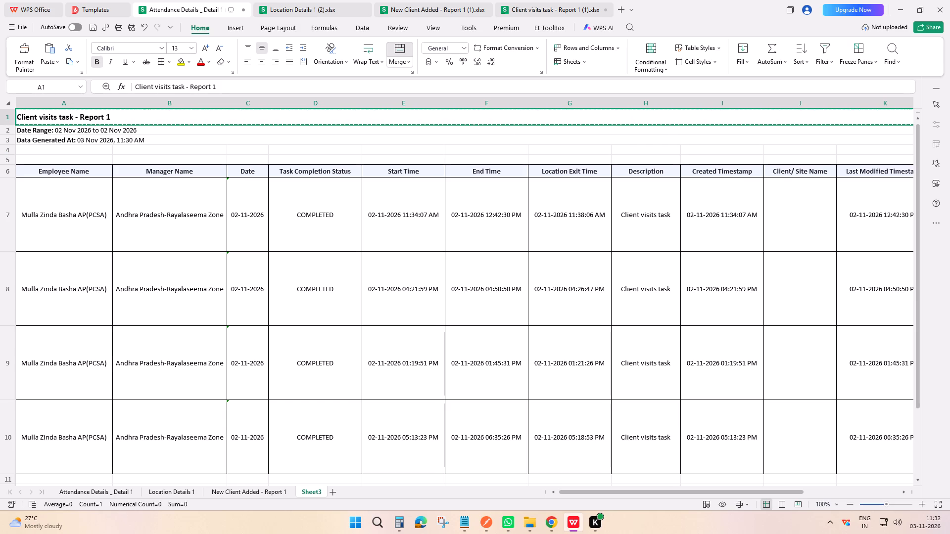
{"action": "double_click", "coordinate": [315, 492]}
{"action": "key", "text": "ctrl+v"}
{"action": "key", "text": "Return"}
{"action": "scroll", "coordinate": [422, 342], "scroll_direction": "up", "scroll_amount": 4}
{"action": "left_click", "coordinate": [431, 151]}
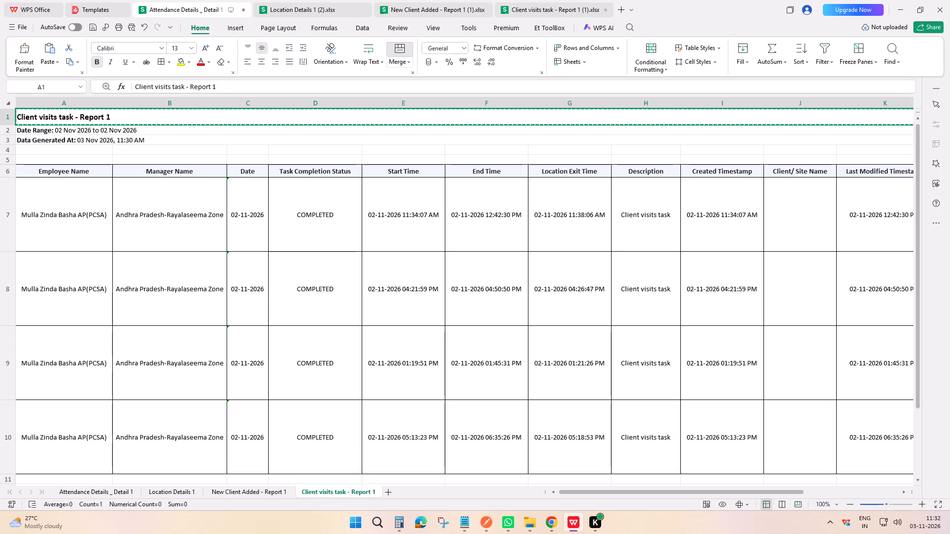
{"action": "key", "text": "Escape"}
{"action": "scroll", "coordinate": [418, 166], "scroll_direction": "up", "scroll_amount": 5}
{"action": "scroll", "coordinate": [371, 195], "scroll_direction": "up", "scroll_amount": 5}
Save the combined workbook as AP_RYSLM REPORT in Excel format in the Desktop report folder.
{"action": "left_click", "coordinate": [20, 26]}
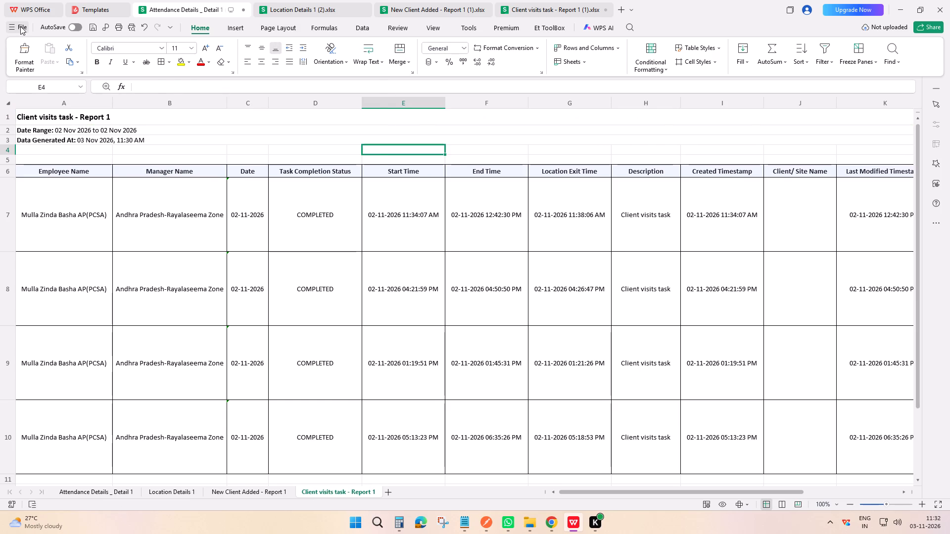
{"action": "left_click", "coordinate": [52, 115]}
{"action": "type", "text": "AP"}
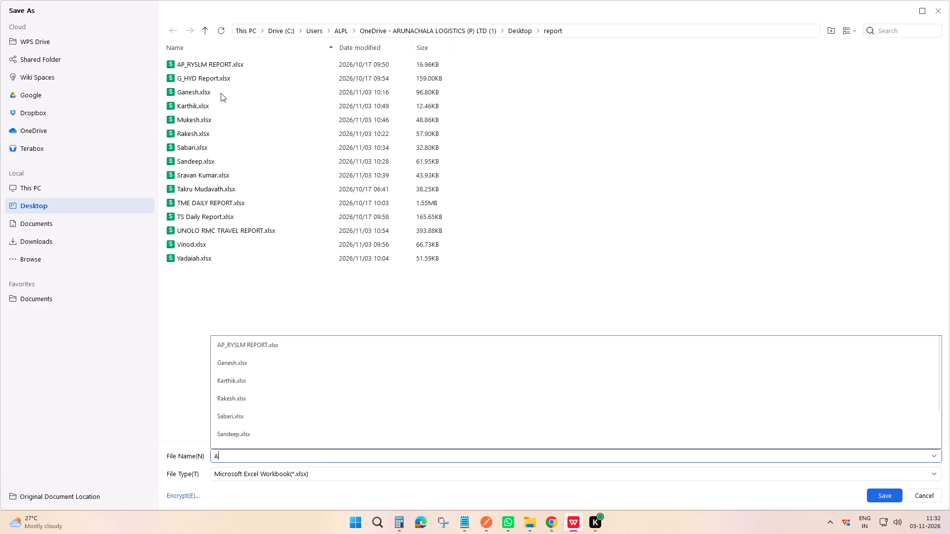
{"action": "key", "text": "Down"}
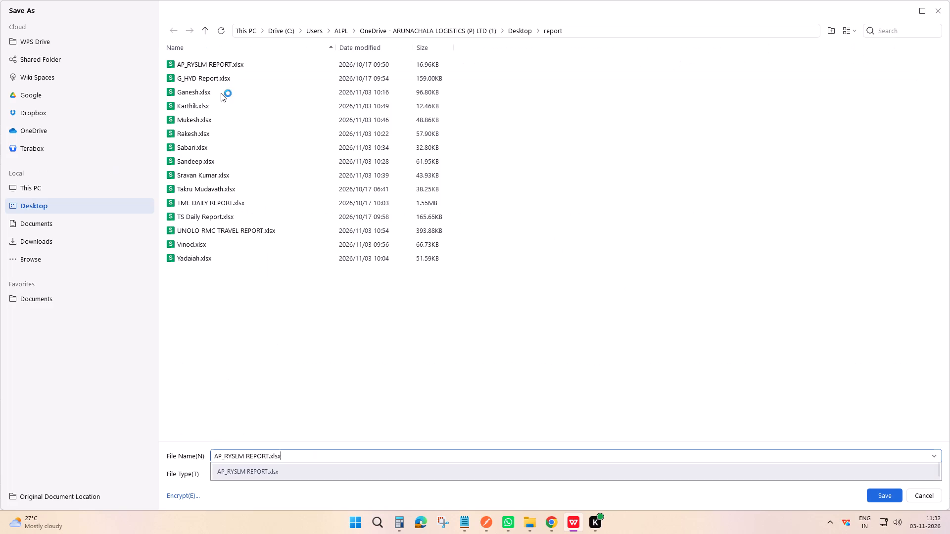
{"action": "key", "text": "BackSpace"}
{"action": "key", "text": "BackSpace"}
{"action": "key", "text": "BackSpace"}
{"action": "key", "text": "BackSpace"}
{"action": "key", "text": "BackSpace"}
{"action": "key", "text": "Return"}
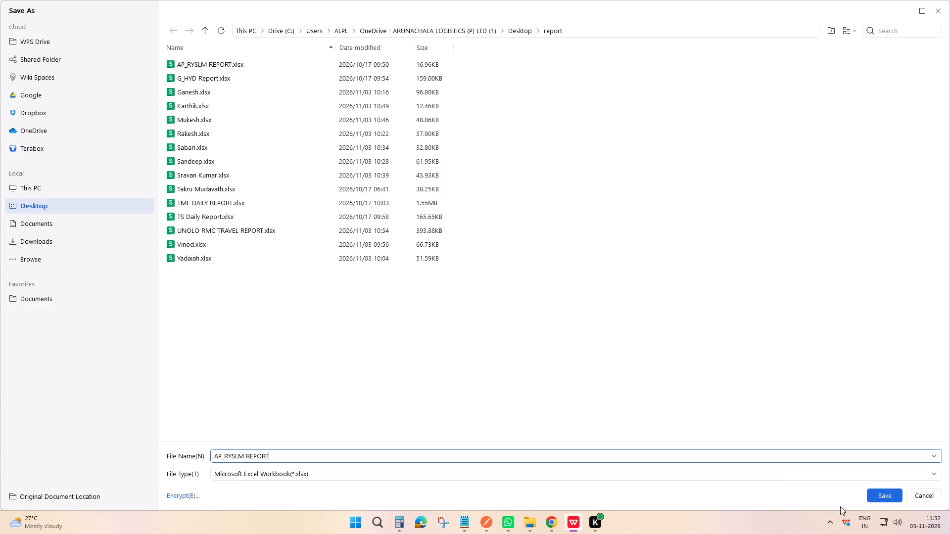
Save the combined workbook as AP_RYSLM REPORT.xlsx in the Desktop report folder, replacing the existing file of that name.
{"action": "left_click", "coordinate": [889, 494]}
{"action": "left_click", "coordinate": [457, 264]}
{"action": "left_click", "coordinate": [454, 249]}
Close the Location Details, New Client Added and Client visits task source workbooks, keeping AP_RYSLM REPORT open.
{"action": "scroll", "coordinate": [343, 235], "scroll_direction": "up", "scroll_amount": 5}
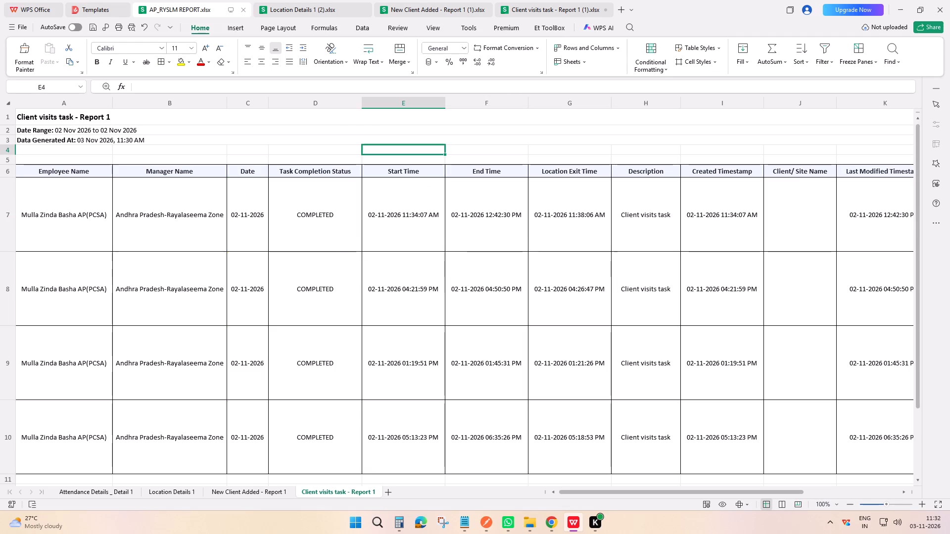
{"action": "scroll", "coordinate": [341, 236], "scroll_direction": "up", "scroll_amount": 4}
{"action": "left_click", "coordinate": [328, 0]}
{"action": "key", "text": "ctrl+w"}
{"action": "key", "text": "ctrl+w"}
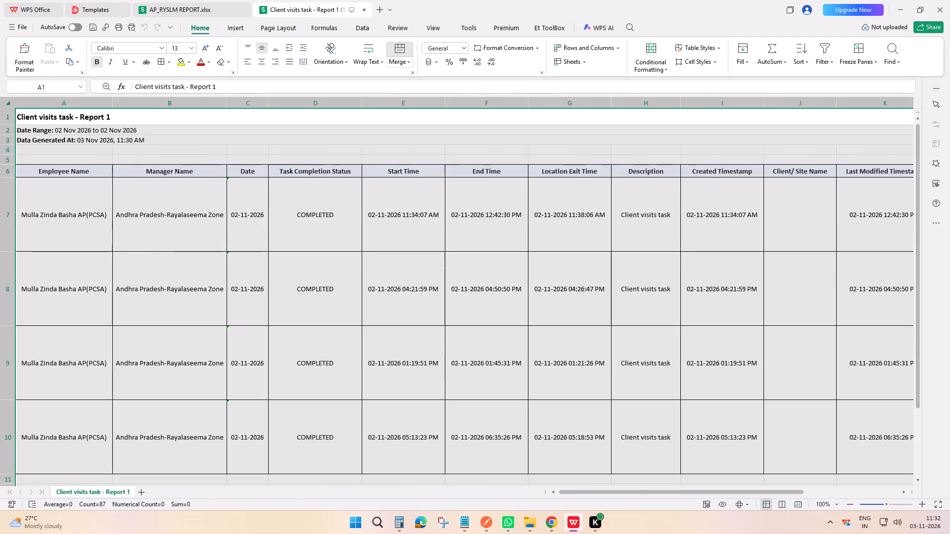
{"action": "key", "text": "ctrl+w"}
{"action": "left_click", "coordinate": [500, 265]}
{"action": "scroll", "coordinate": [279, 176], "scroll_direction": "up", "scroll_amount": 8}
{"action": "key", "text": "alt+Tab"}
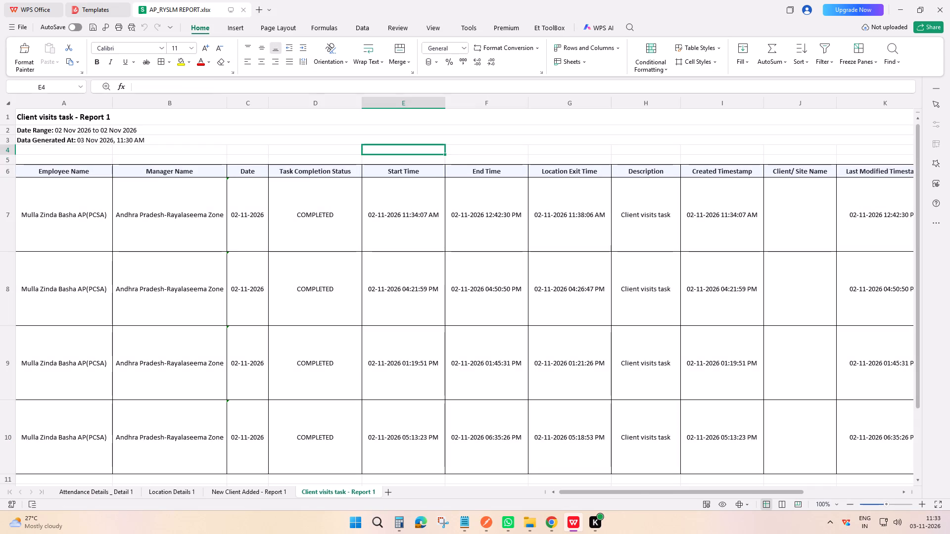
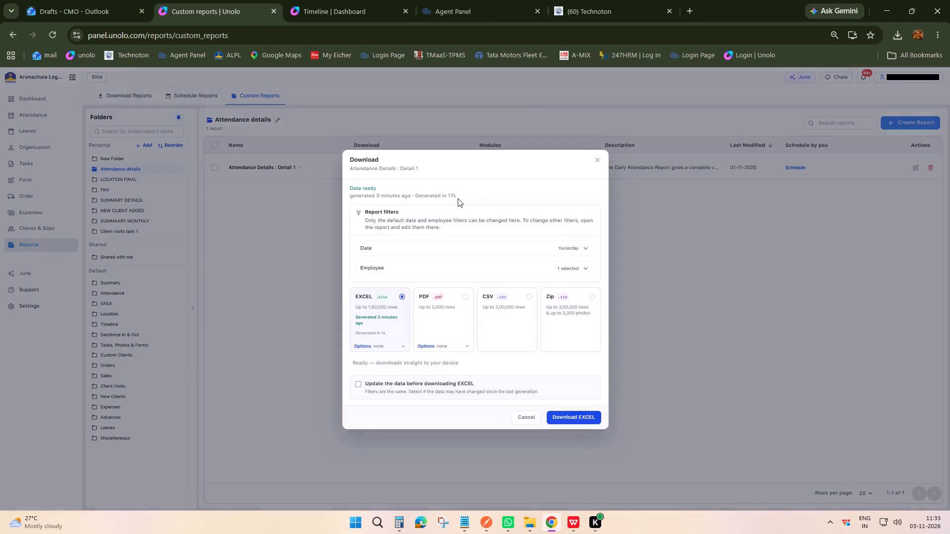
Set the Attendance Details : Detail 1 employee filter to the Sales GHyd team and generate the report data in Excel format.
{"action": "left_click", "coordinate": [570, 264]}
{"action": "left_click", "coordinate": [580, 281]}
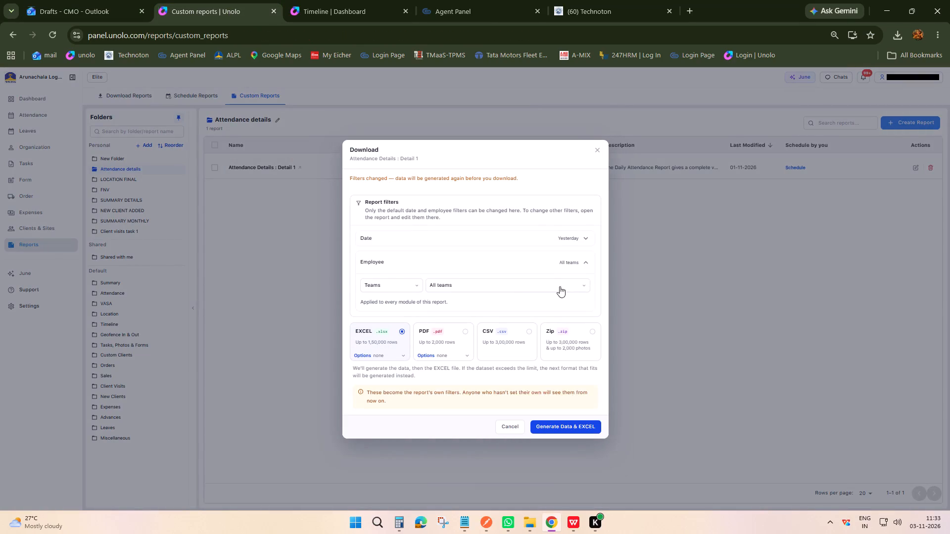
{"action": "left_click", "coordinate": [560, 286]}
{"action": "left_click", "coordinate": [523, 308]}
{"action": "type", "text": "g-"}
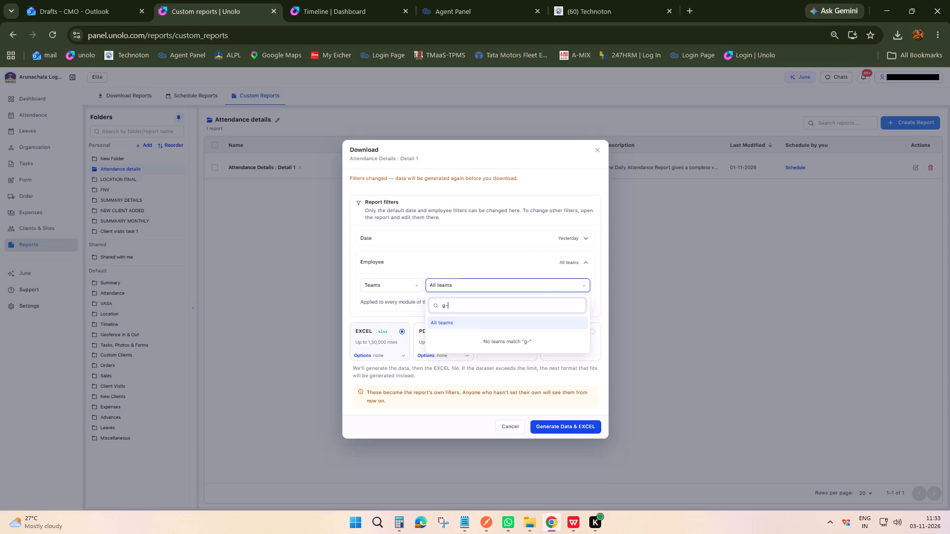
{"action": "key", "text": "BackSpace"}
{"action": "left_click", "coordinate": [461, 340]}
{"action": "left_click", "coordinate": [556, 426]}
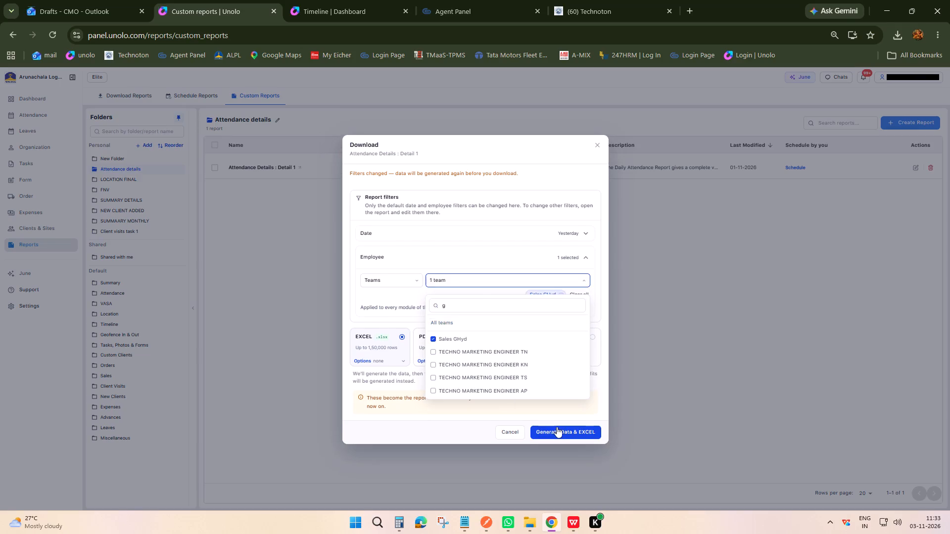
Dismiss the Attendance Details : Detail 1 download dialog while the Sales GHyd report generates.
{"action": "left_click", "coordinate": [591, 354]}
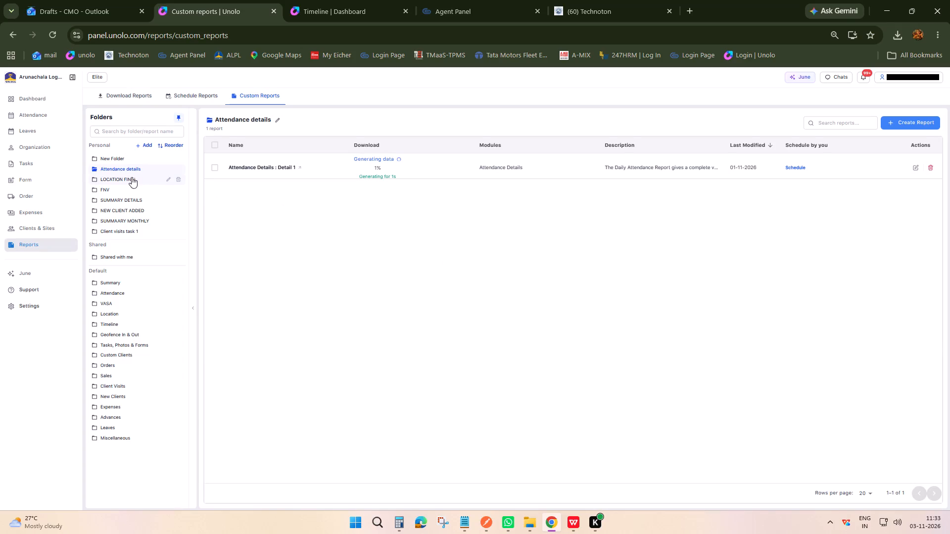
Generate Location Details 1 from the LOCATION FINAL folder in Excel format, filtered to the Sales GHyd team only.
{"action": "left_click", "coordinate": [131, 177]}
{"action": "left_click", "coordinate": [373, 172]}
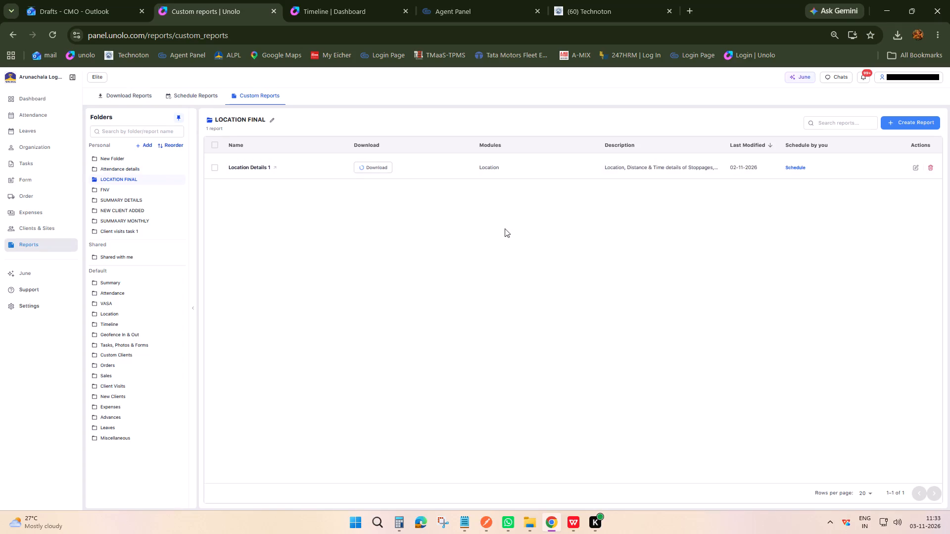
{"action": "left_click", "coordinate": [570, 265]}
{"action": "left_click", "coordinate": [582, 280]}
{"action": "left_click", "coordinate": [573, 282]}
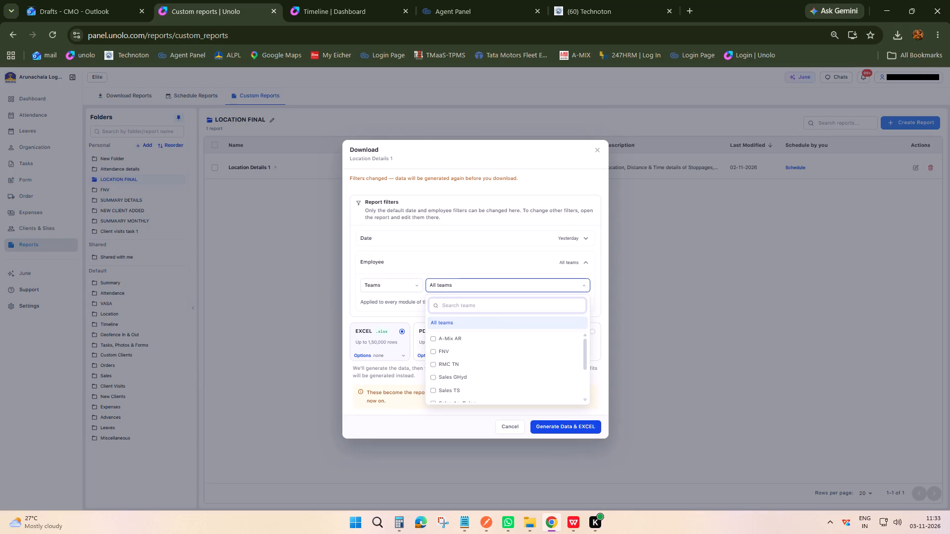
{"action": "left_click", "coordinate": [448, 378]}
{"action": "left_click", "coordinate": [581, 432]}
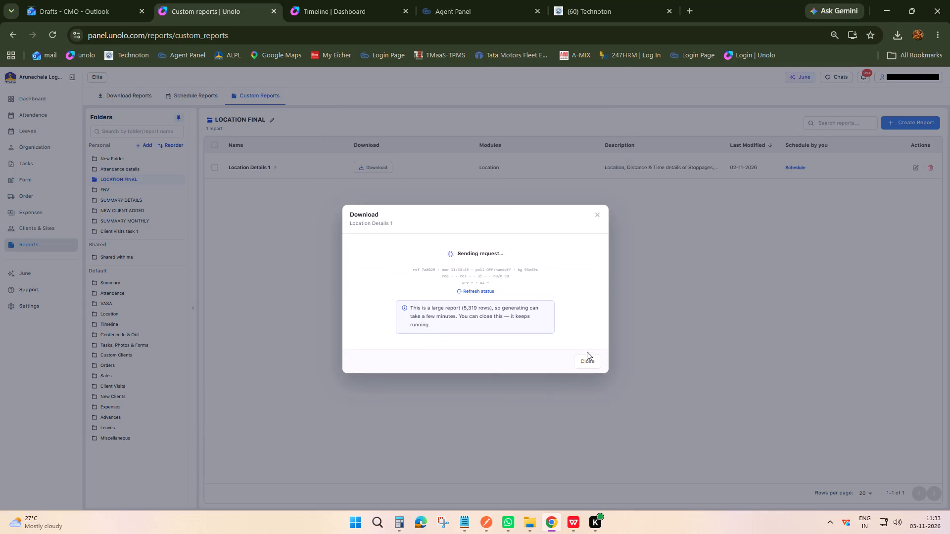
{"action": "left_click", "coordinate": [588, 371]}
{"action": "left_click", "coordinate": [715, 301]}
Generate New Client Added - Report 1 in Excel format, with the employee filter changed to the Sales GHyd team only.
{"action": "left_click", "coordinate": [128, 211]}
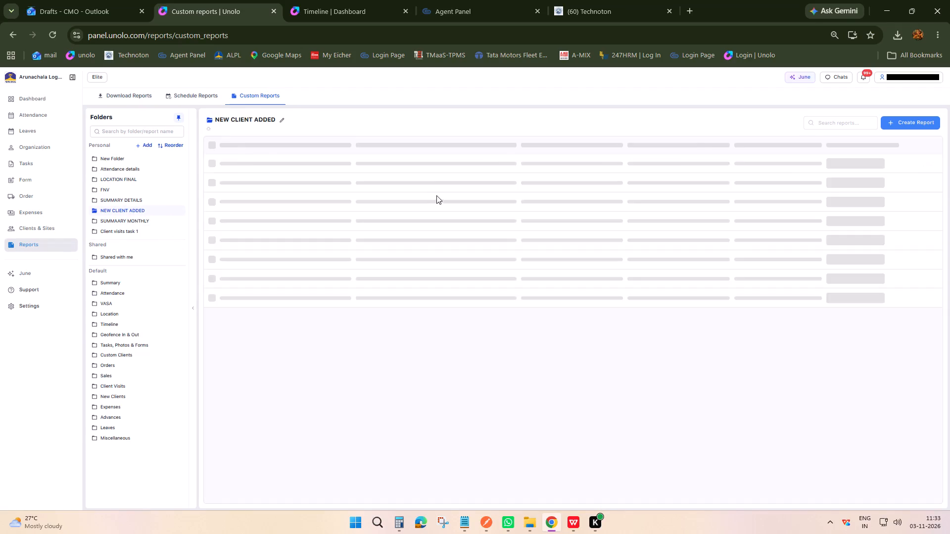
{"action": "left_click", "coordinate": [361, 164]}
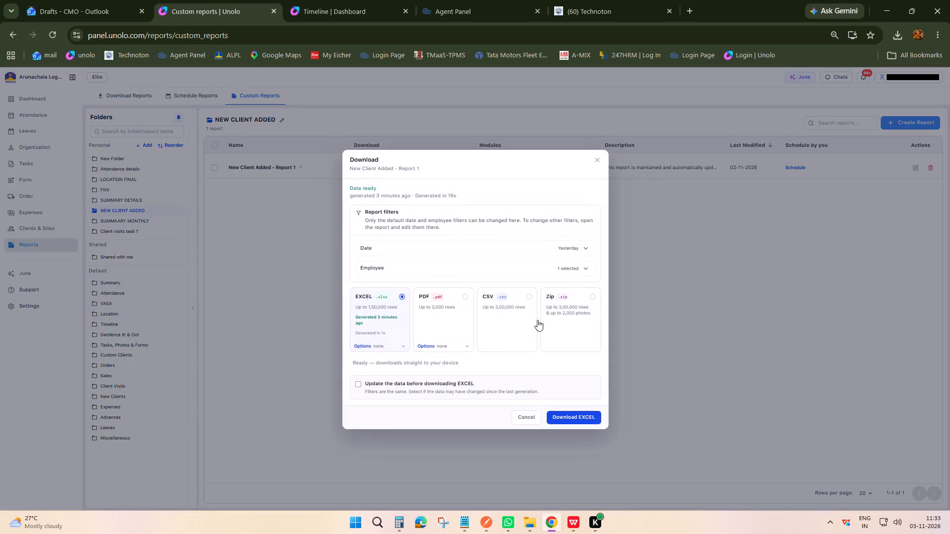
{"action": "left_click", "coordinate": [575, 264]}
{"action": "left_click", "coordinate": [595, 283]}
{"action": "left_click", "coordinate": [578, 284]}
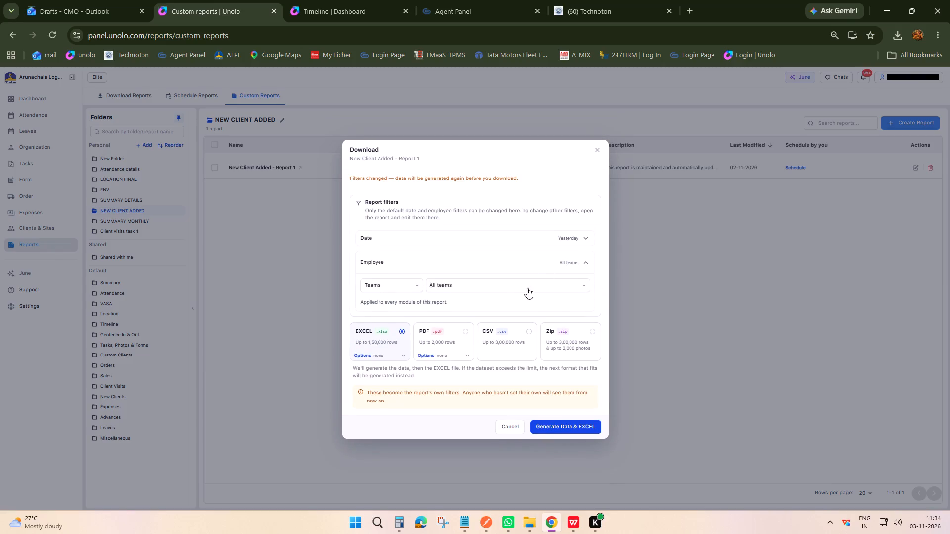
{"action": "left_click", "coordinate": [574, 285]}
{"action": "type", "text": "hyd"}
{"action": "left_click", "coordinate": [449, 334]}
{"action": "left_click", "coordinate": [557, 430]}
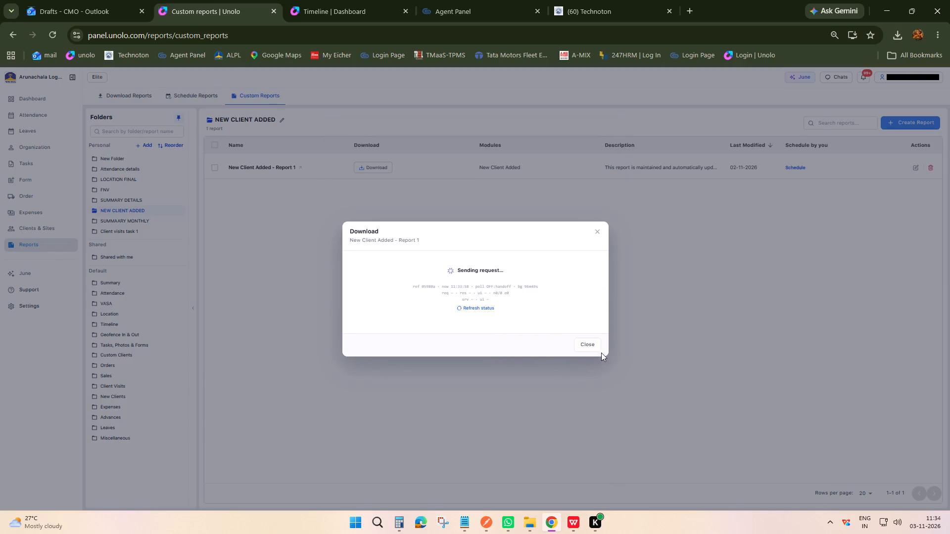
{"action": "left_click", "coordinate": [587, 356]}
{"action": "left_click", "coordinate": [671, 319]}
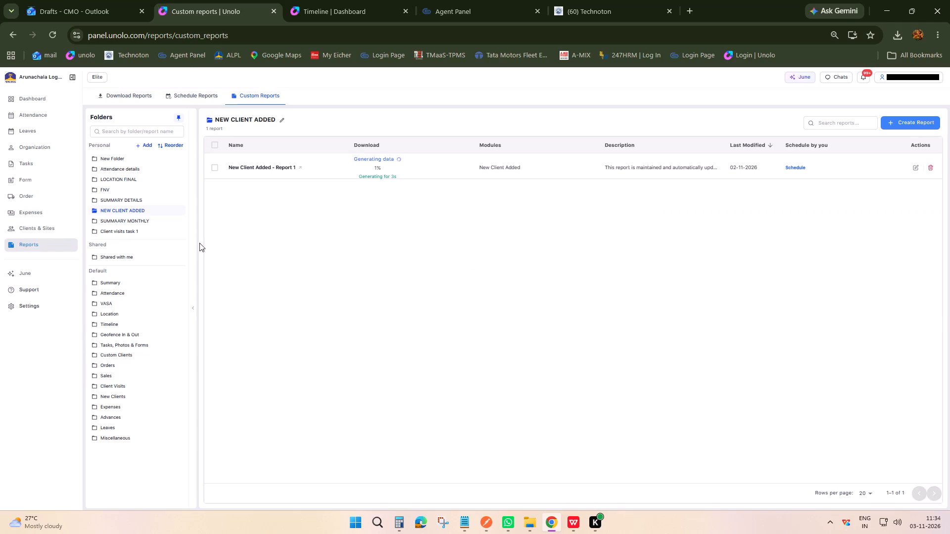
Generate Client visits task - Report 1 in Excel format, replacing the Sales Ap-Rylsm team filter with Sales GHyd.
{"action": "left_click", "coordinate": [117, 231]}
{"action": "left_click", "coordinate": [373, 165]}
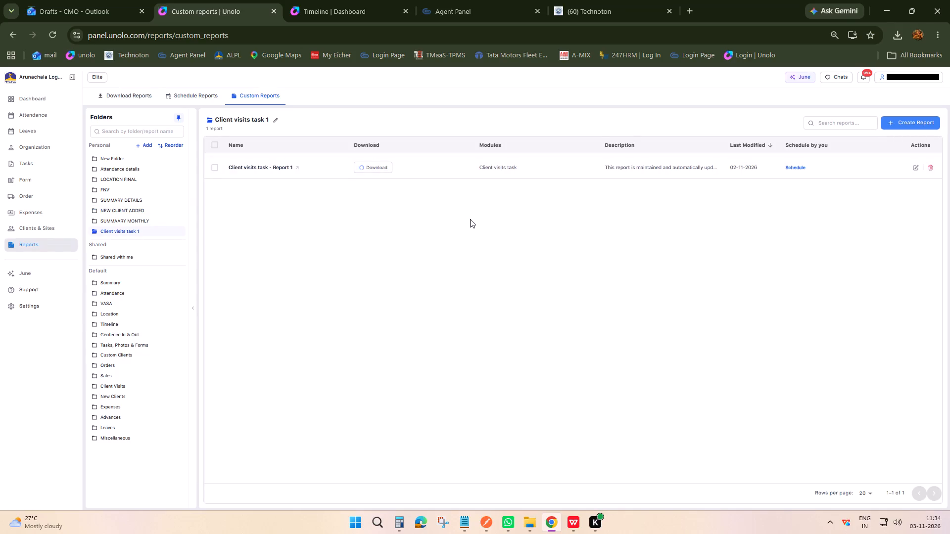
{"action": "left_click", "coordinate": [583, 273]}
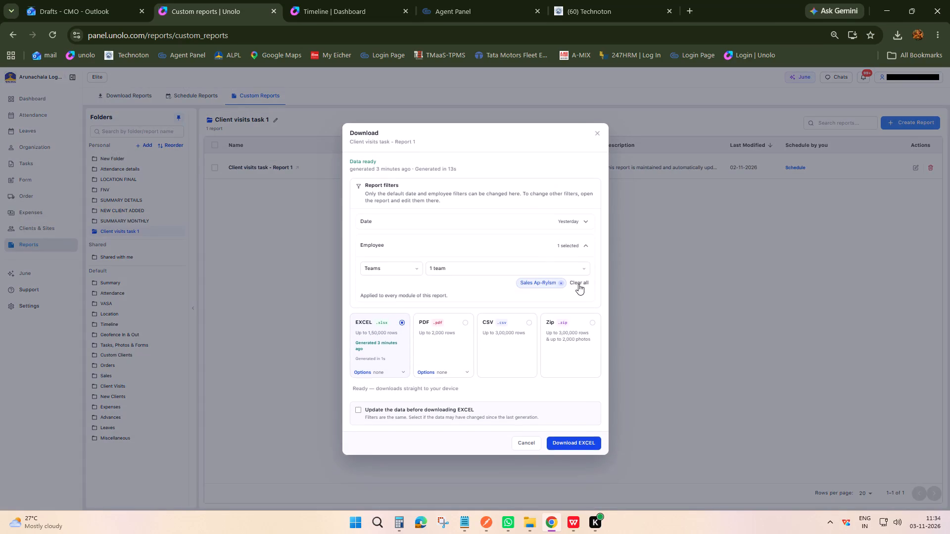
{"action": "left_click", "coordinate": [581, 282]}
{"action": "left_click", "coordinate": [572, 286]}
{"action": "left_click", "coordinate": [530, 308]}
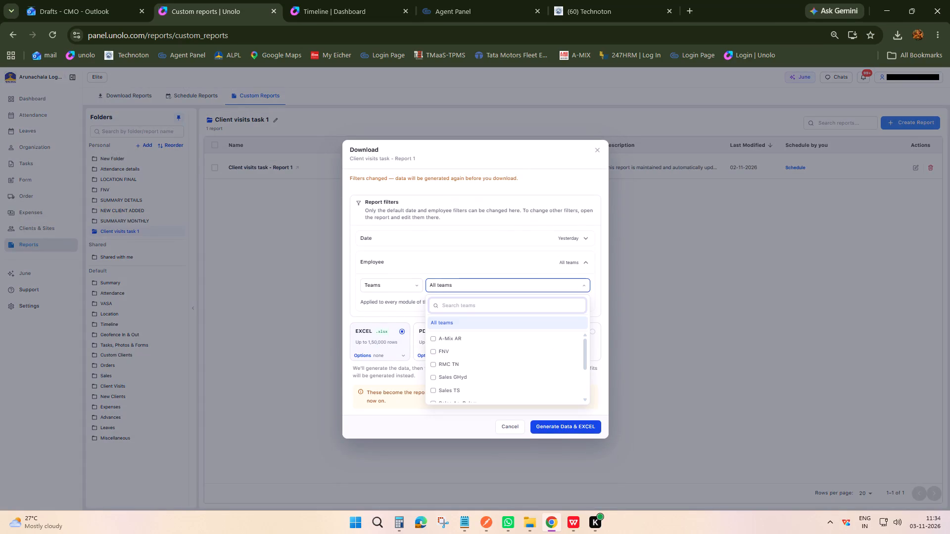
{"action": "type", "text": "hyd"}
{"action": "left_click", "coordinate": [477, 340]}
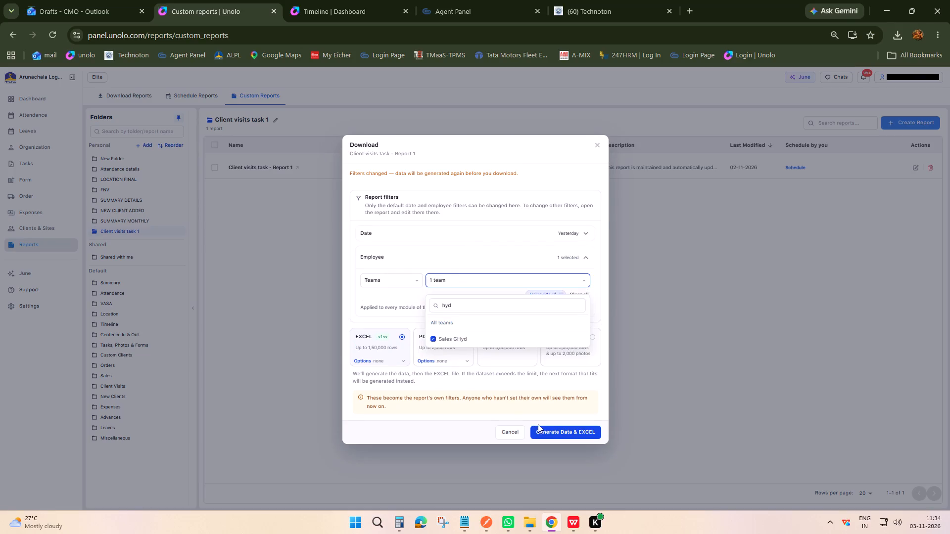
{"action": "left_click", "coordinate": [549, 426]}
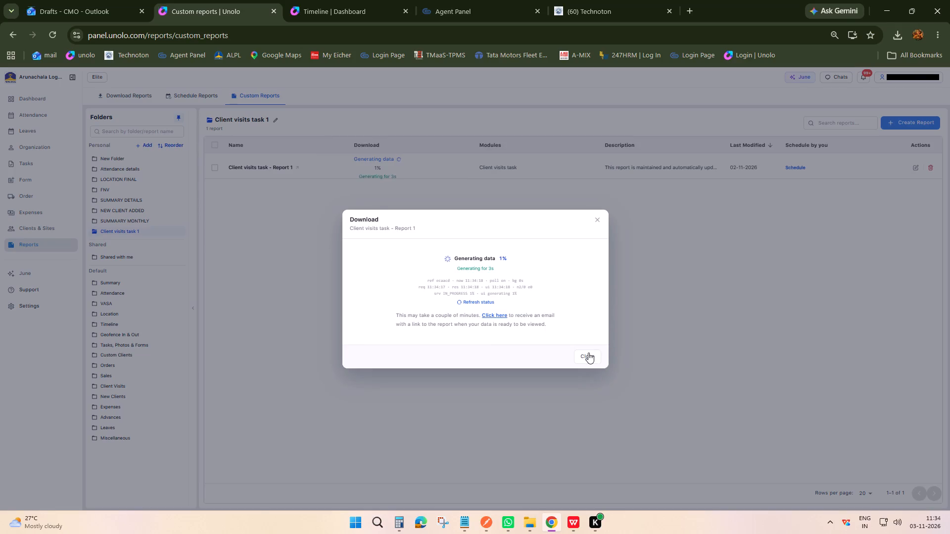
{"action": "left_click", "coordinate": [588, 353]}
{"action": "scroll", "coordinate": [605, 334], "scroll_direction": "up", "scroll_amount": 4}
{"action": "left_click", "coordinate": [490, 314]}
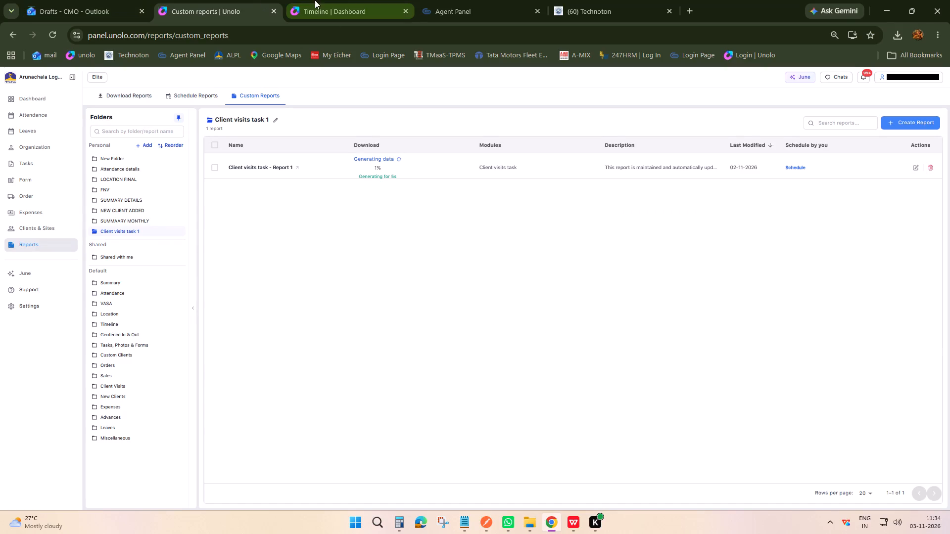
Download the generated Attendance Details : Detail 1 report in Excel format and open the file in WPS Office.
{"action": "left_click", "coordinate": [120, 171]}
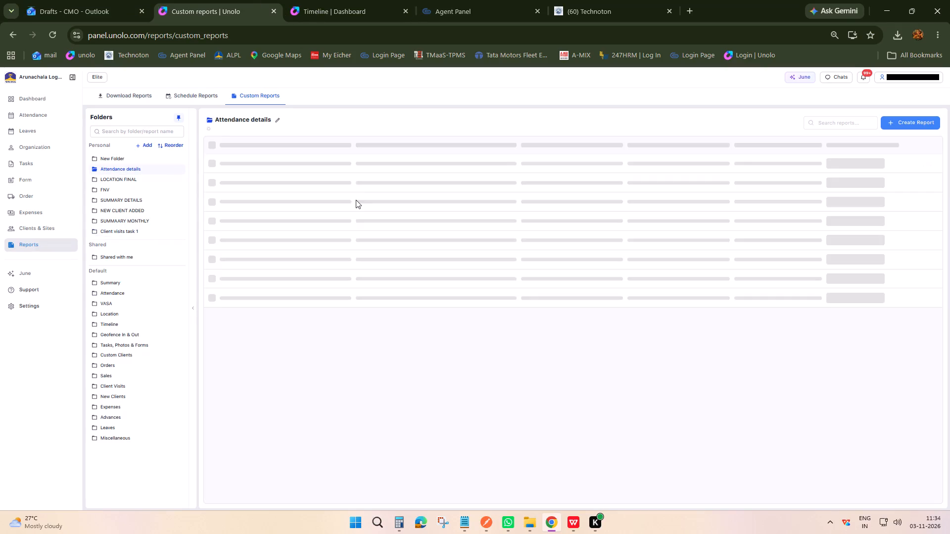
{"action": "scroll", "coordinate": [361, 196], "scroll_direction": "up", "scroll_amount": 3}
{"action": "left_click", "coordinate": [384, 166]}
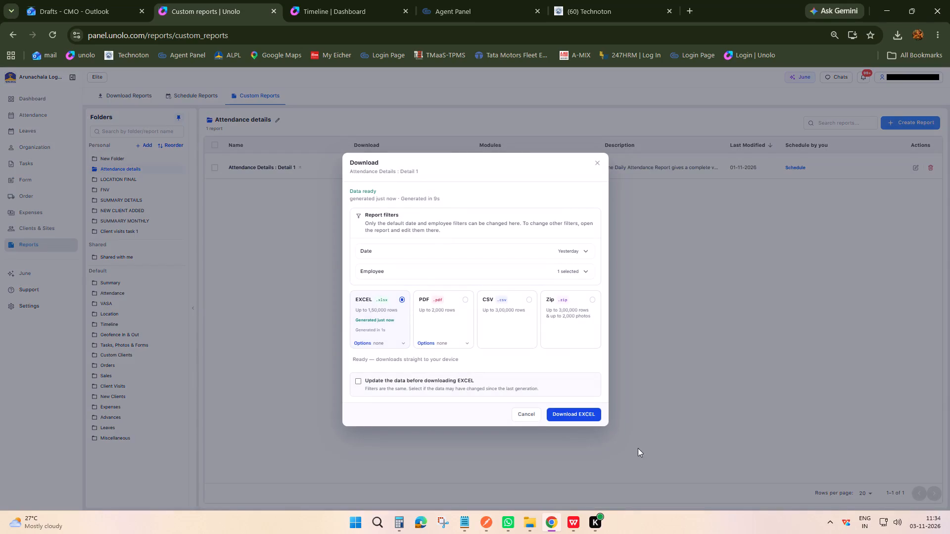
{"action": "left_click", "coordinate": [567, 420]}
{"action": "left_click", "coordinate": [569, 417]}
{"action": "left_click", "coordinate": [586, 345]}
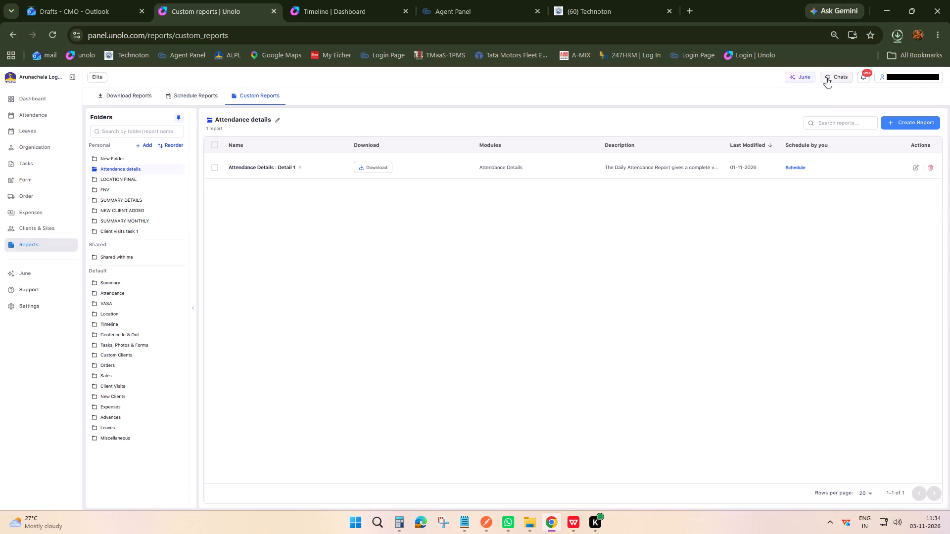
{"action": "left_click", "coordinate": [796, 59]}
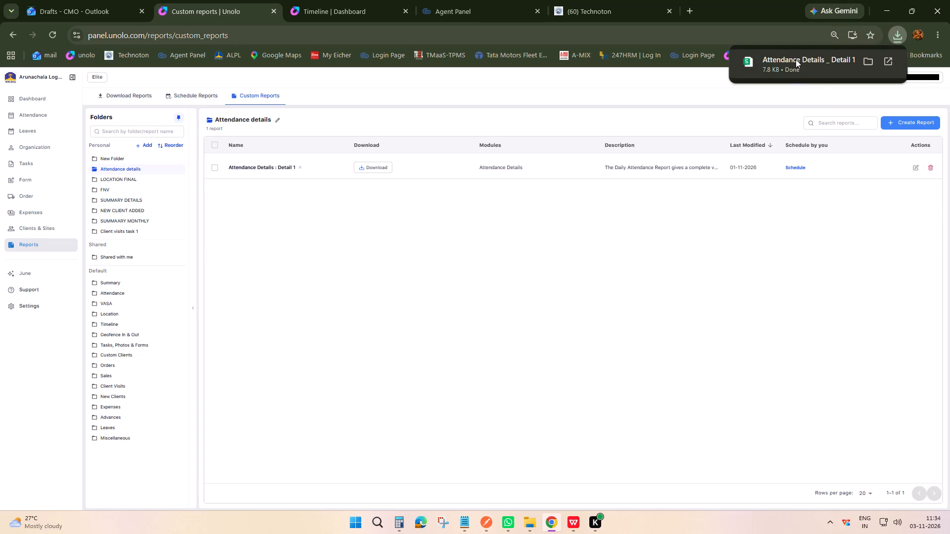
{"action": "left_click", "coordinate": [806, 467]}
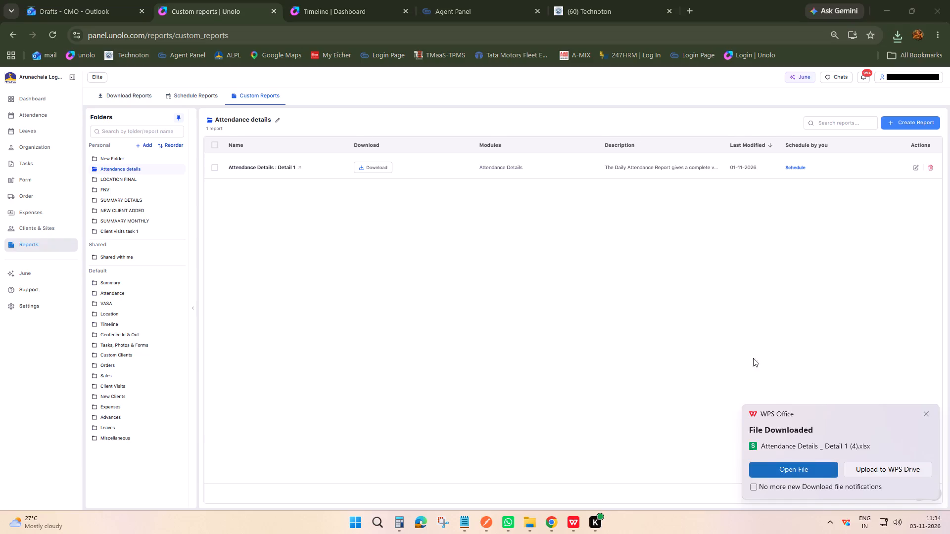
Delete the Designation and Internal Employee ID columns from the Attendance Details sheet and save the file.
{"action": "scroll", "coordinate": [501, 387], "scroll_direction": "up", "scroll_amount": 8}
{"action": "scroll", "coordinate": [533, 314], "scroll_direction": "up", "scroll_amount": 4}
{"action": "left_click", "coordinate": [532, 330]}
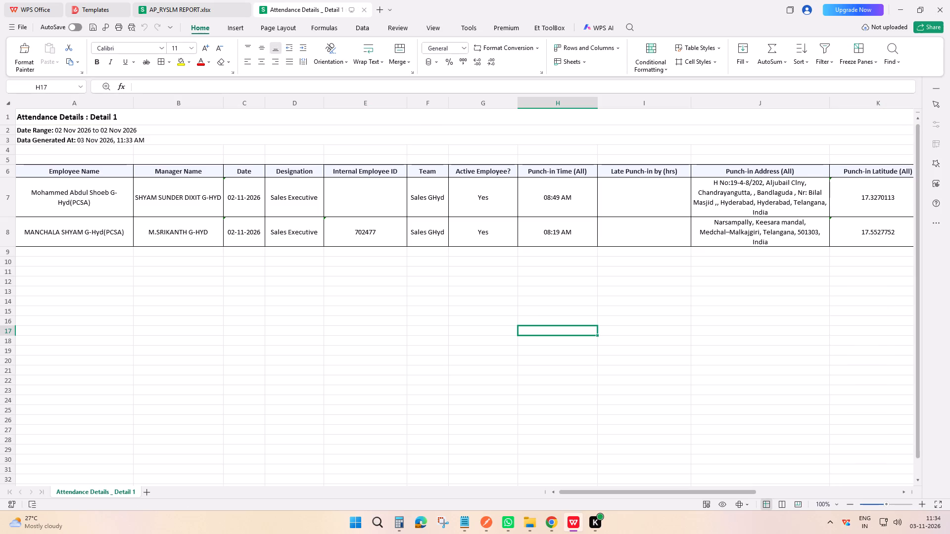
{"action": "left_click_drag", "start_coordinate": [301, 104], "coordinate": [361, 108]}
{"action": "key", "text": "ctrl+minus"}
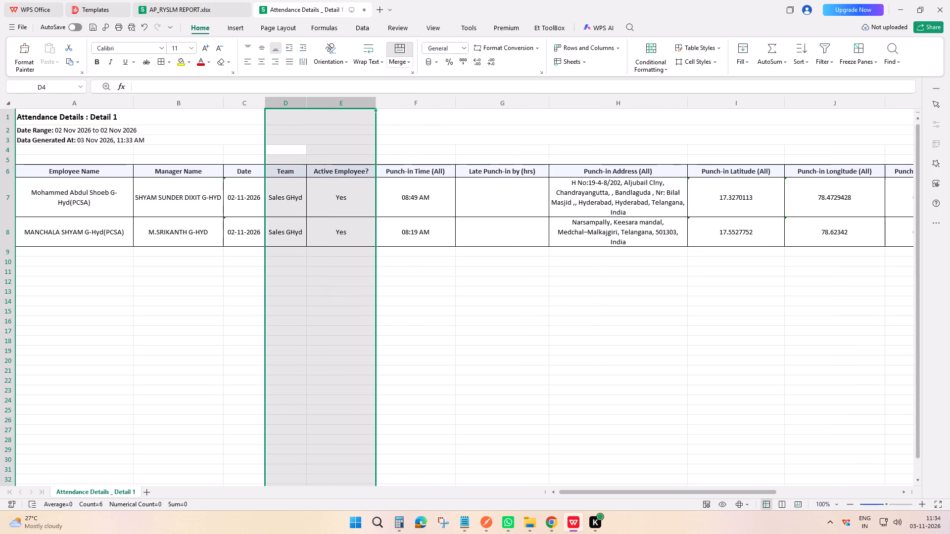
{"action": "left_click_drag", "start_coordinate": [681, 494], "coordinate": [681, 494]}
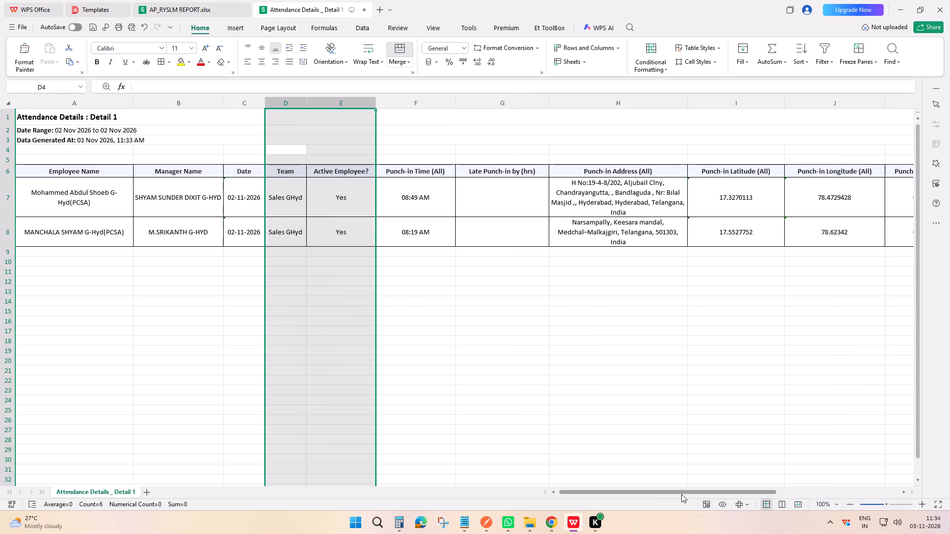
{"action": "left_click_drag", "start_coordinate": [681, 494], "coordinate": [854, 468]}
{"action": "left_click_drag", "start_coordinate": [841, 489], "coordinate": [228, 400]}
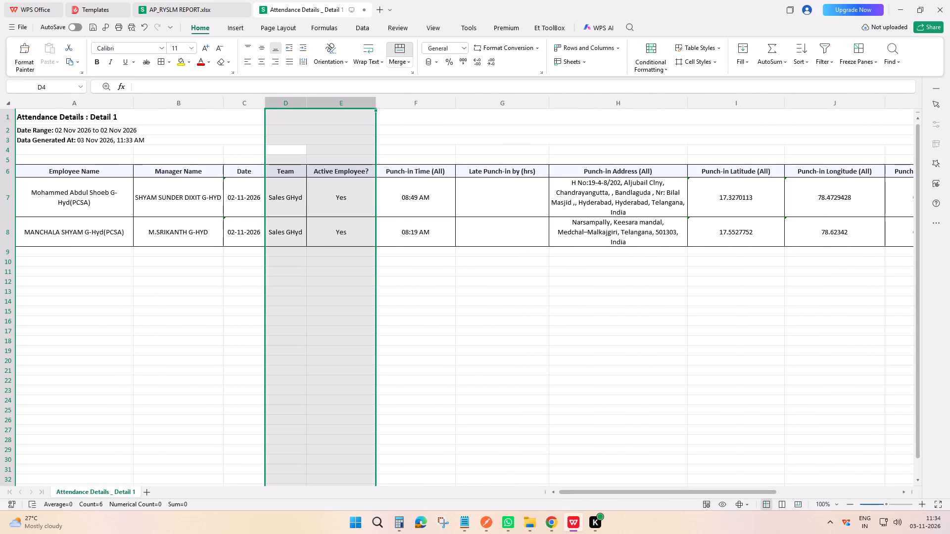
{"action": "scroll", "coordinate": [173, 284], "scroll_direction": "up", "scroll_amount": 3}
{"action": "left_click", "coordinate": [173, 284]}
{"action": "scroll", "coordinate": [173, 283], "scroll_direction": "up", "scroll_amount": 5}
{"action": "key", "text": "ctrl+s"}
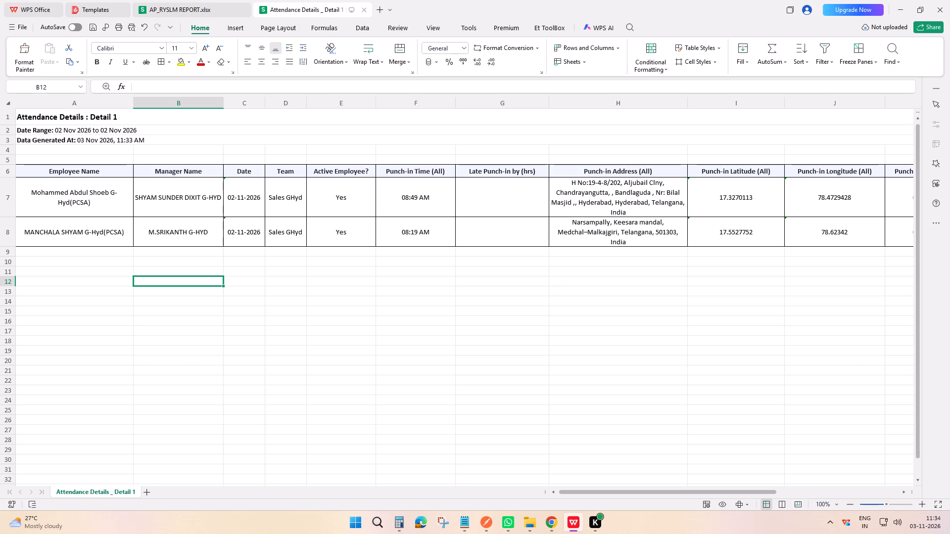
Close the AP_RYSLM REPORT workbook.
{"action": "left_click", "coordinate": [181, 0]}
{"action": "key", "text": "ctrl+w"}
Return to Unolo in Chrome, download the generated Location Details 1 report in Excel format and open it in WPS Office.
{"action": "key", "text": "alt+Tab"}
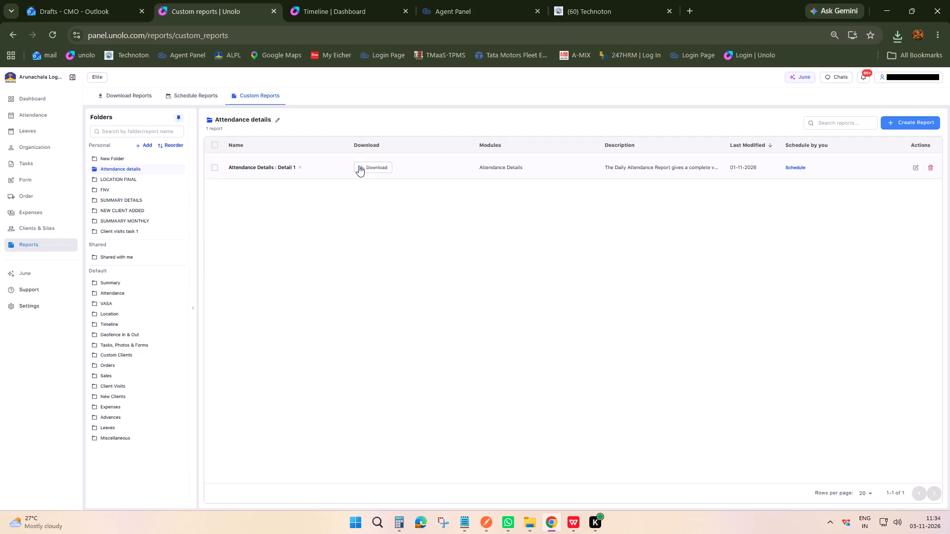
{"action": "left_click", "coordinate": [127, 176]}
{"action": "left_click", "coordinate": [381, 169]}
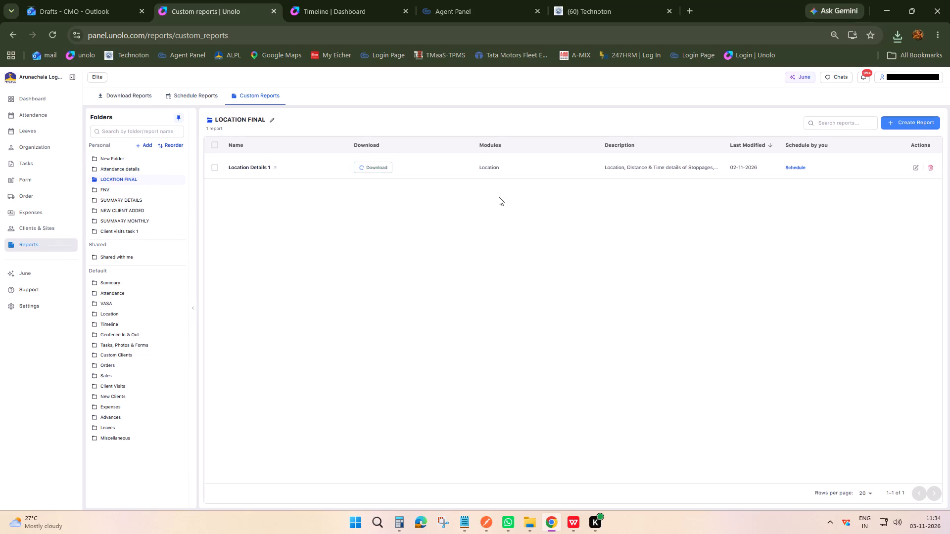
{"action": "left_click", "coordinate": [595, 411]}
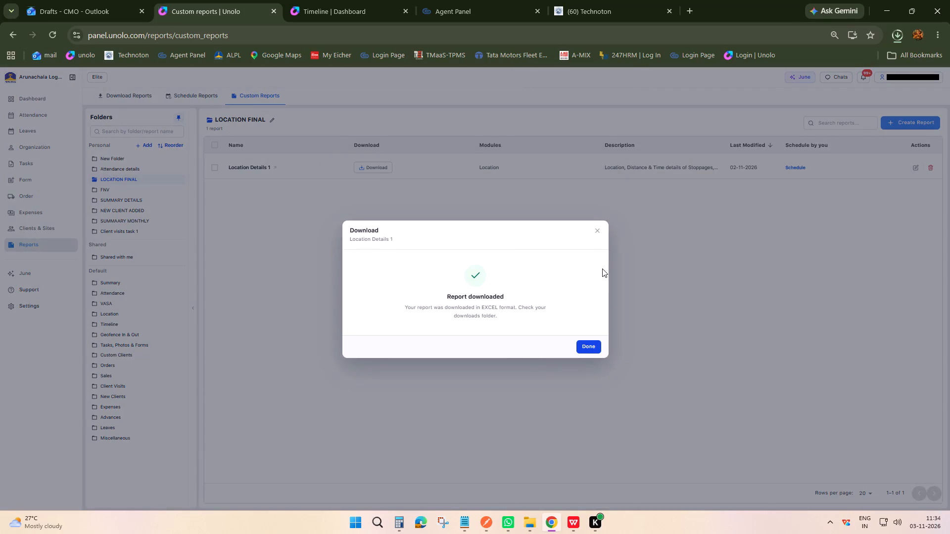
{"action": "left_click", "coordinate": [591, 341]}
{"action": "left_click", "coordinate": [902, 32]}
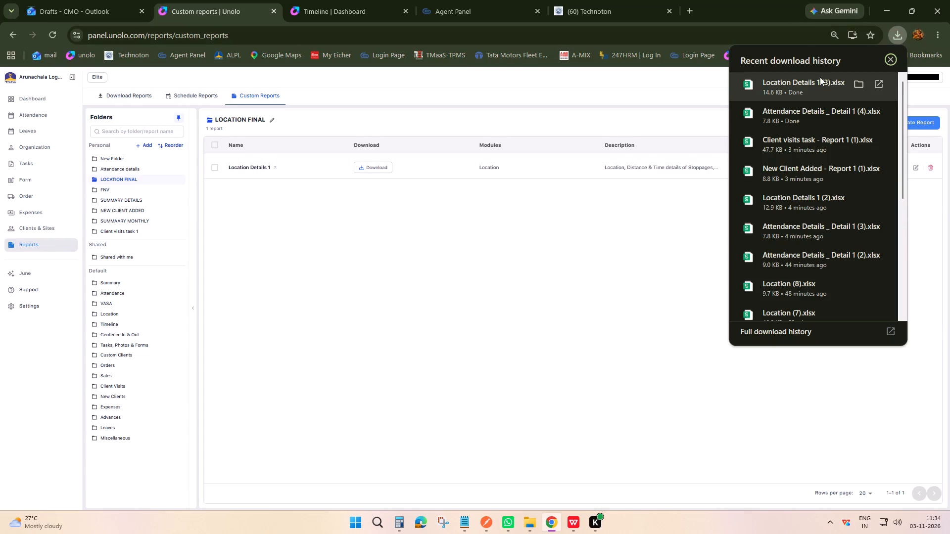
{"action": "left_click", "coordinate": [809, 81]}
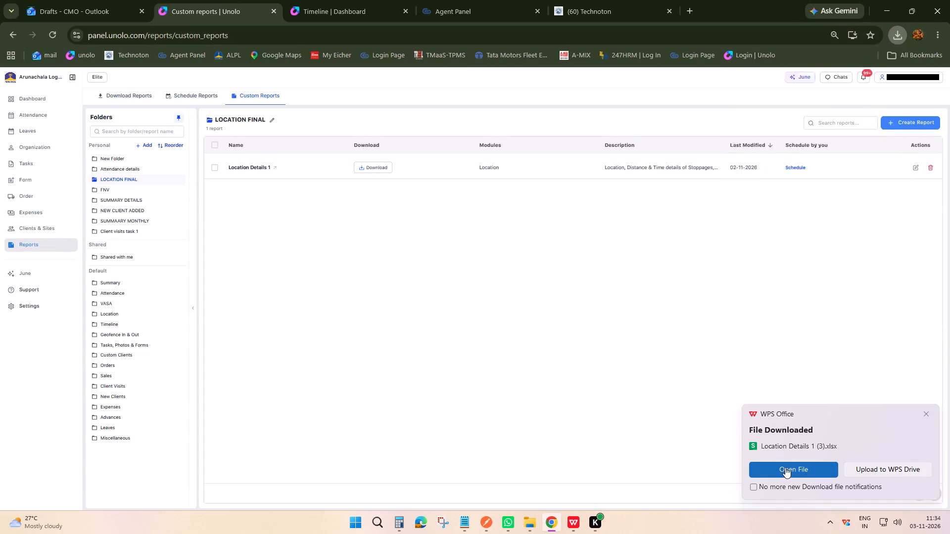
{"action": "left_click", "coordinate": [785, 467]}
Delete the two columns between Date and Team plus the Employee Per Day Timeline Link column from Location Details 1, and save.
{"action": "scroll", "coordinate": [487, 251], "scroll_direction": "up", "scroll_amount": 8}
{"action": "left_click_drag", "start_coordinate": [228, 106], "coordinate": [272, 109]}
{"action": "key", "text": "ctrl+minus"}
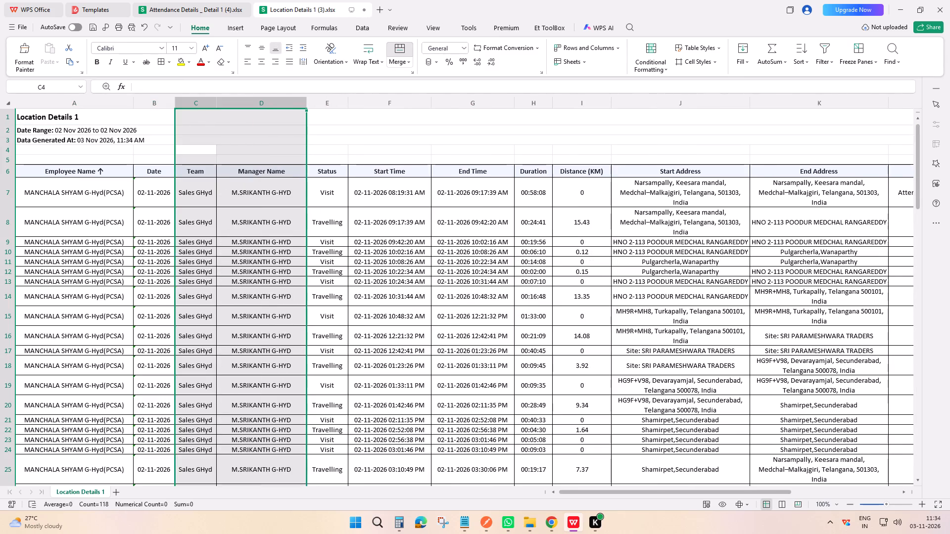
{"action": "left_click_drag", "start_coordinate": [648, 491], "coordinate": [892, 447]}
{"action": "left_click", "coordinate": [799, 105]}
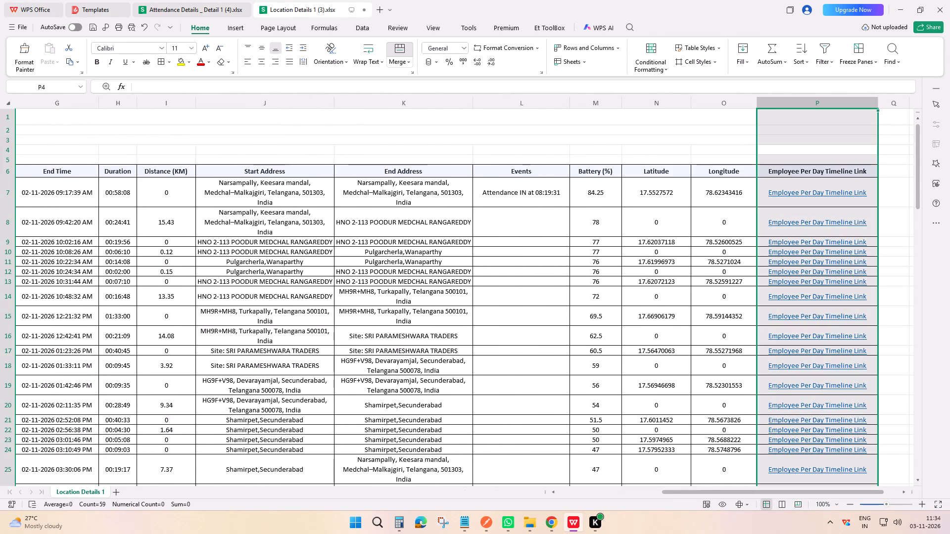
{"action": "key", "text": "ctrl+minus"}
{"action": "left_click_drag", "start_coordinate": [787, 492], "coordinate": [169, 479]}
{"action": "scroll", "coordinate": [251, 258], "scroll_direction": "up", "scroll_amount": 4}
{"action": "left_click", "coordinate": [355, 114]}
{"action": "scroll", "coordinate": [294, 227], "scroll_direction": "up", "scroll_amount": 5}
{"action": "key", "text": "ctrl+s"}
Switch to Unolo in Chrome, download the New Client Added - Report 1 in Excel format and open it in WPS Office.
{"action": "key", "text": "alt+Tab"}
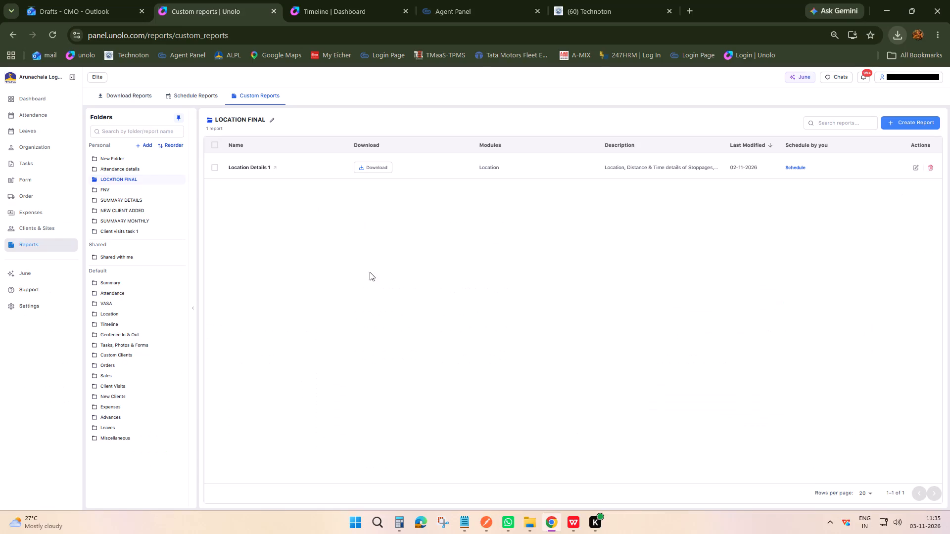
{"action": "left_click", "coordinate": [112, 210]}
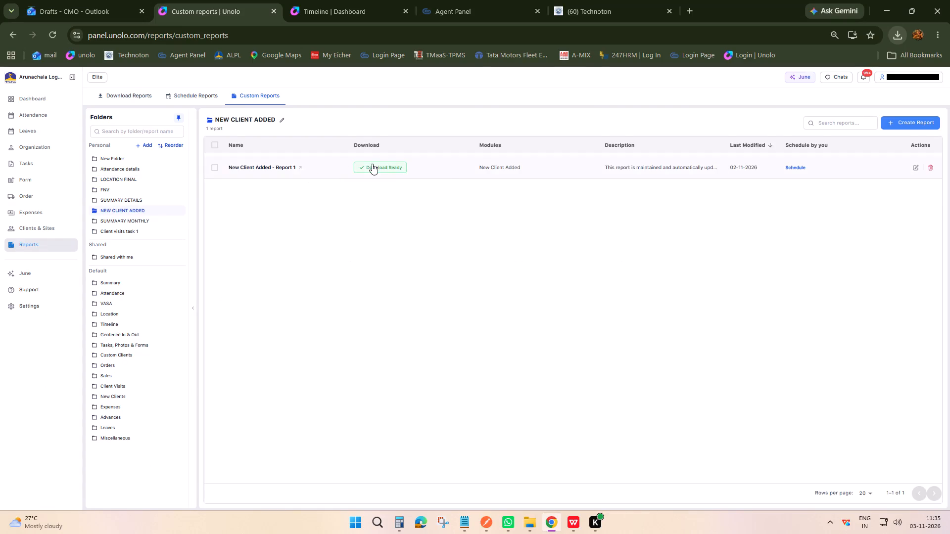
{"action": "left_click", "coordinate": [372, 164]}
{"action": "left_click", "coordinate": [582, 417]}
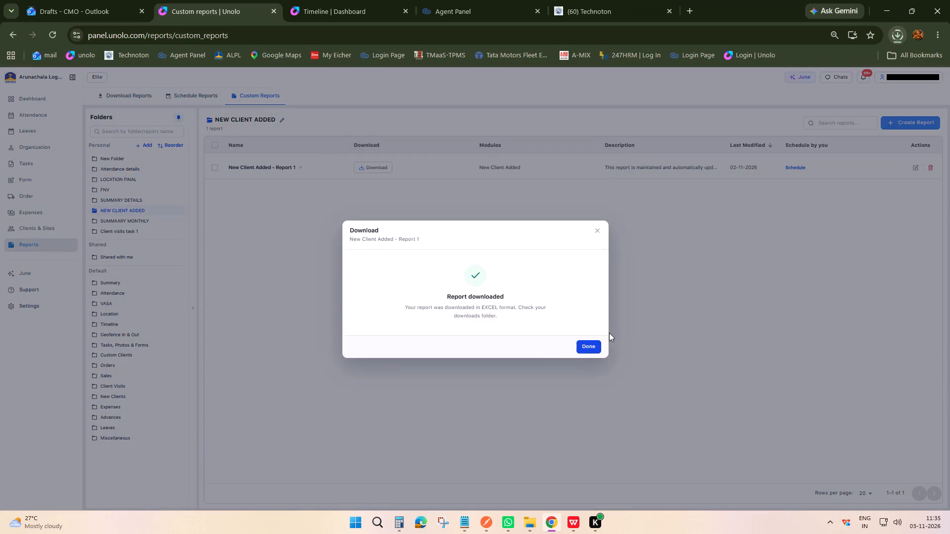
{"action": "left_click", "coordinate": [588, 347]}
{"action": "left_click", "coordinate": [889, 37]}
{"action": "double_click", "coordinate": [823, 67]}
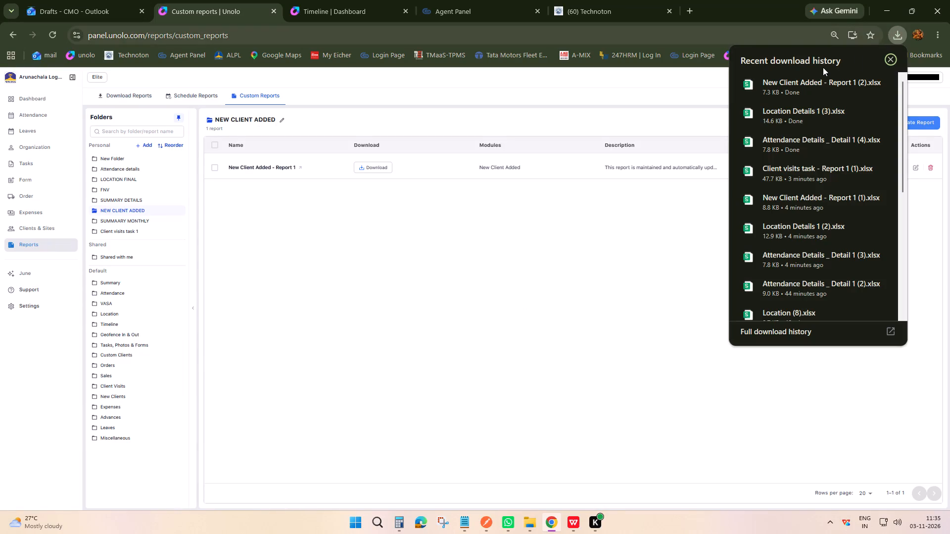
{"action": "left_click", "coordinate": [818, 72]}
{"action": "scroll", "coordinate": [530, 328], "scroll_direction": "up", "scroll_amount": 4}
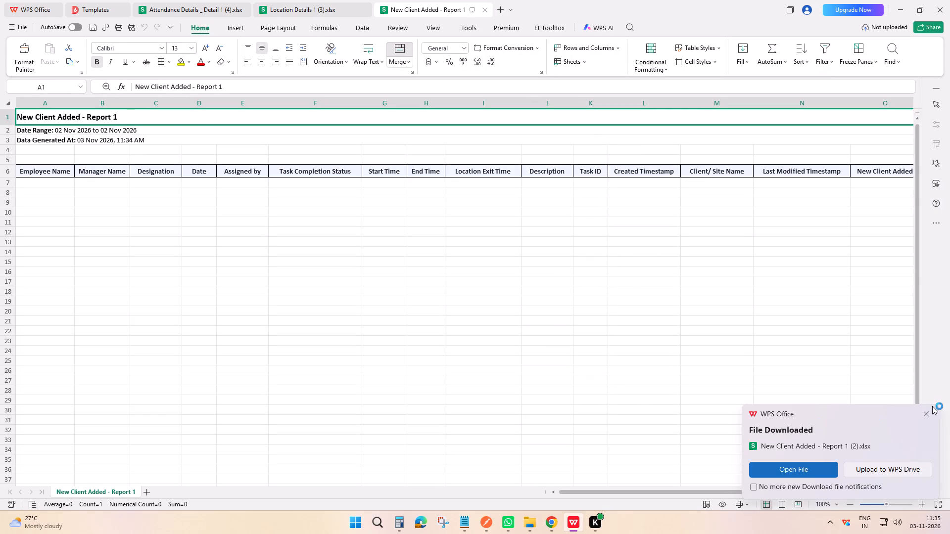
{"action": "left_click", "coordinate": [931, 413]}
{"action": "left_click", "coordinate": [382, 307]}
Return to Unolo in Chrome, download the Client visits task - Report 1 in Excel format and open it in WPS Office.
{"action": "key", "text": "alt+Tab"}
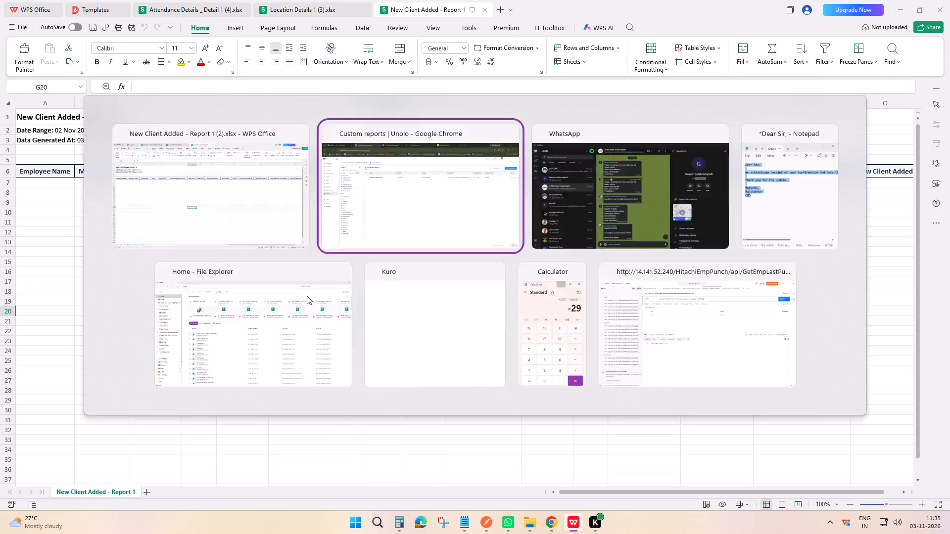
{"action": "left_click", "coordinate": [110, 234]}
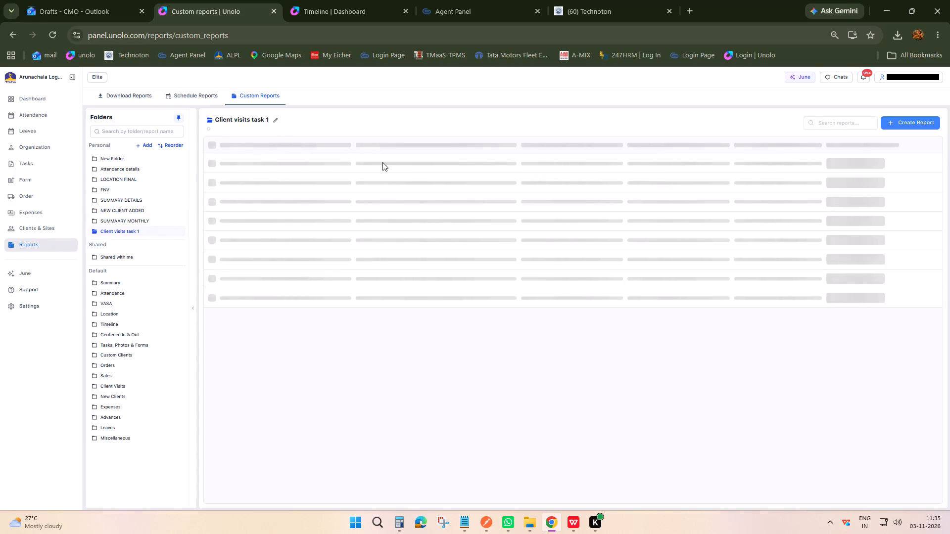
{"action": "left_click", "coordinate": [382, 164]}
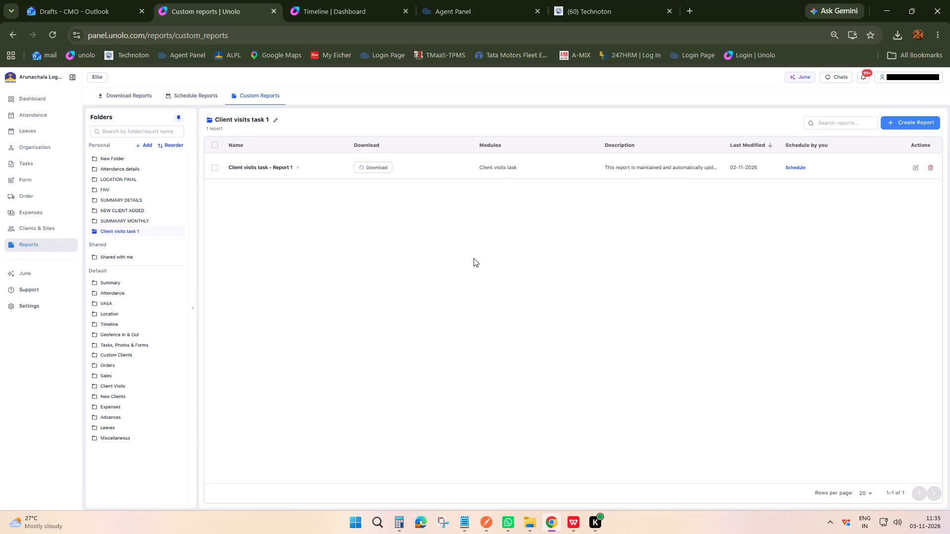
{"action": "left_click", "coordinate": [574, 411]}
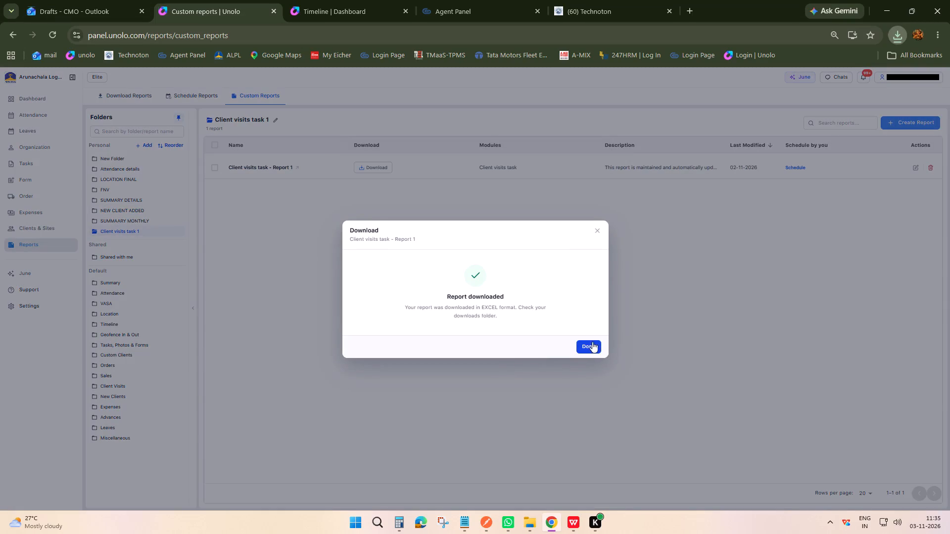
{"action": "left_click", "coordinate": [592, 342]}
{"action": "left_click", "coordinate": [891, 38]}
{"action": "left_click", "coordinate": [783, 83]}
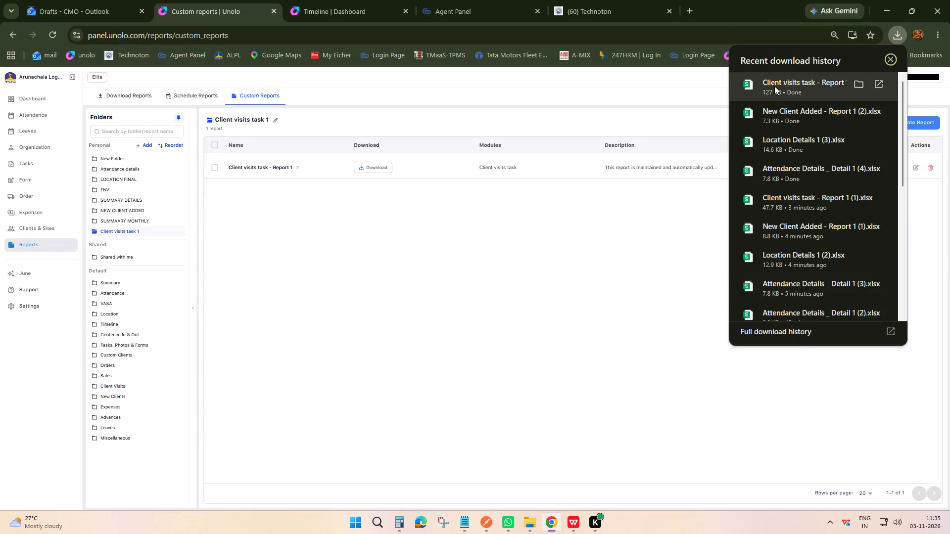
{"action": "left_click", "coordinate": [774, 86]}
{"action": "scroll", "coordinate": [441, 212], "scroll_direction": "up", "scroll_amount": 4}
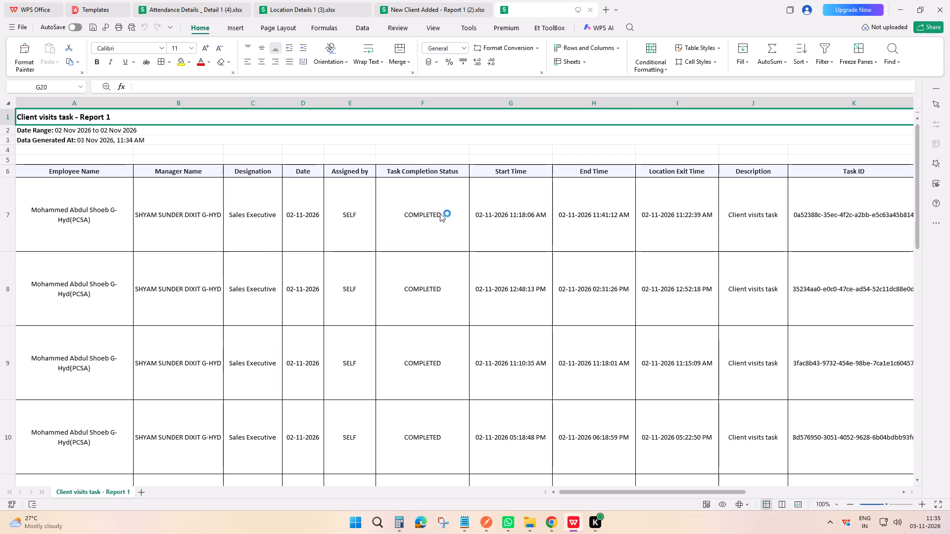
{"action": "left_click", "coordinate": [441, 216]}
Delete the Designation, Assigned by and Add Form columns from the Client visits task sheet.
{"action": "left_click", "coordinate": [256, 103]}
{"action": "key", "text": "ctrl+minus"}
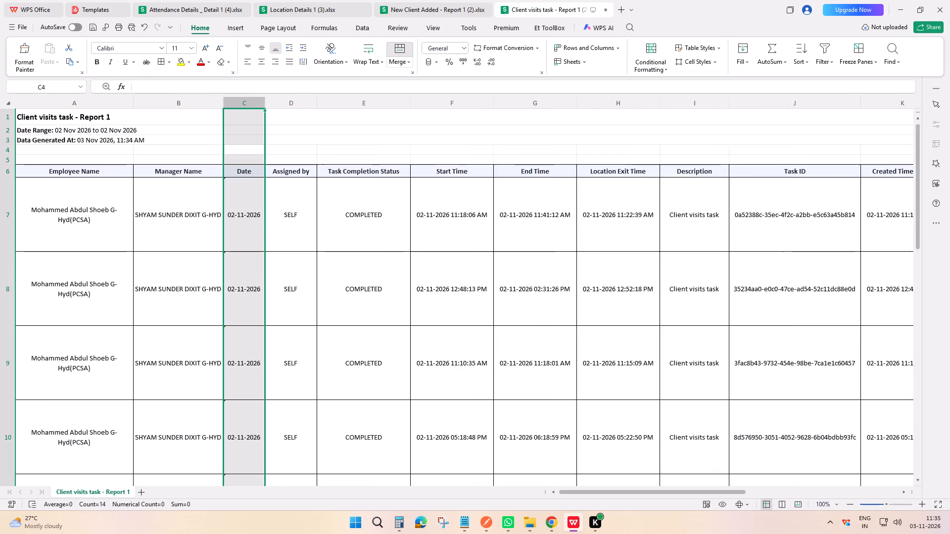
{"action": "left_click", "coordinate": [298, 105]}
{"action": "key", "text": "ctrl+minus"}
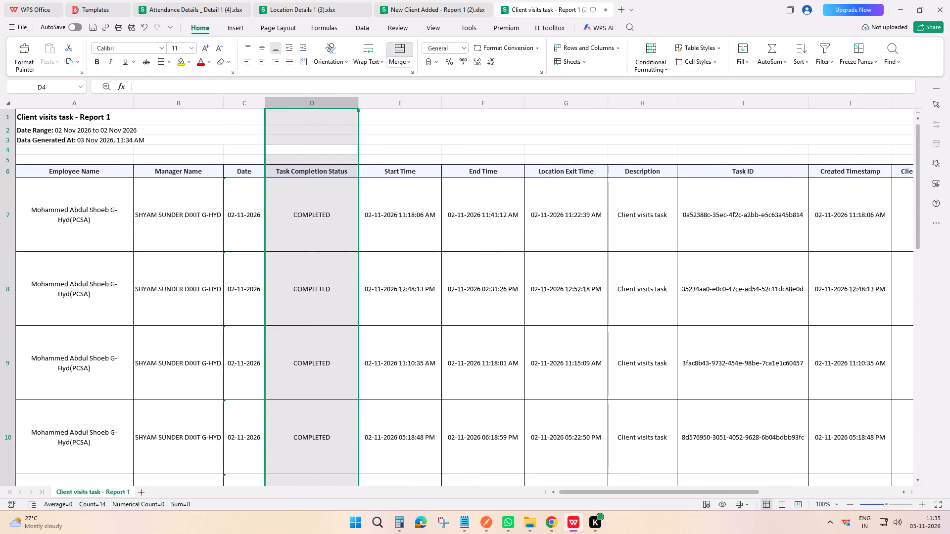
{"action": "left_click_drag", "start_coordinate": [626, 489], "coordinate": [787, 473]}
{"action": "left_click", "coordinate": [862, 96]}
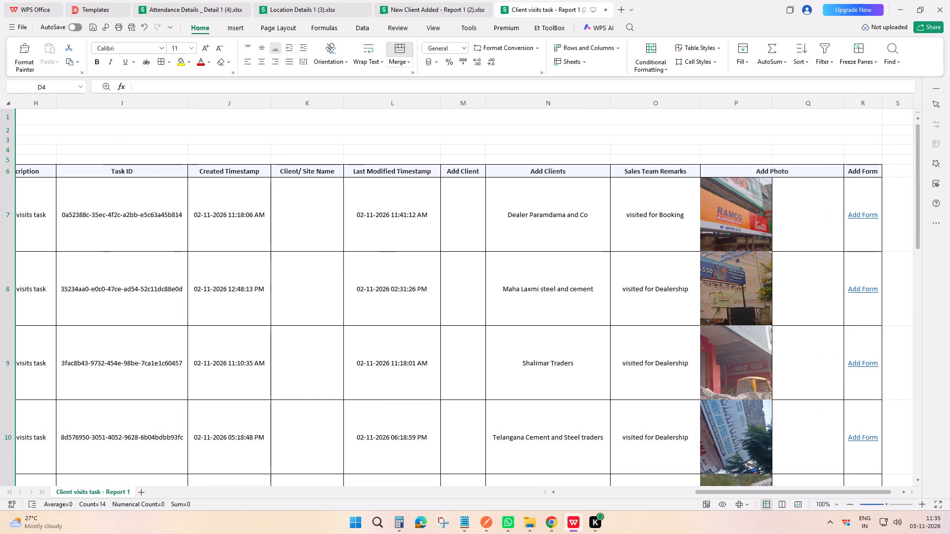
{"action": "left_click", "coordinate": [859, 108]}
{"action": "key", "text": "ctrl+minus"}
Embed all the pictures in the Add Photo column into their cells.
{"action": "right_click", "coordinate": [741, 220]}
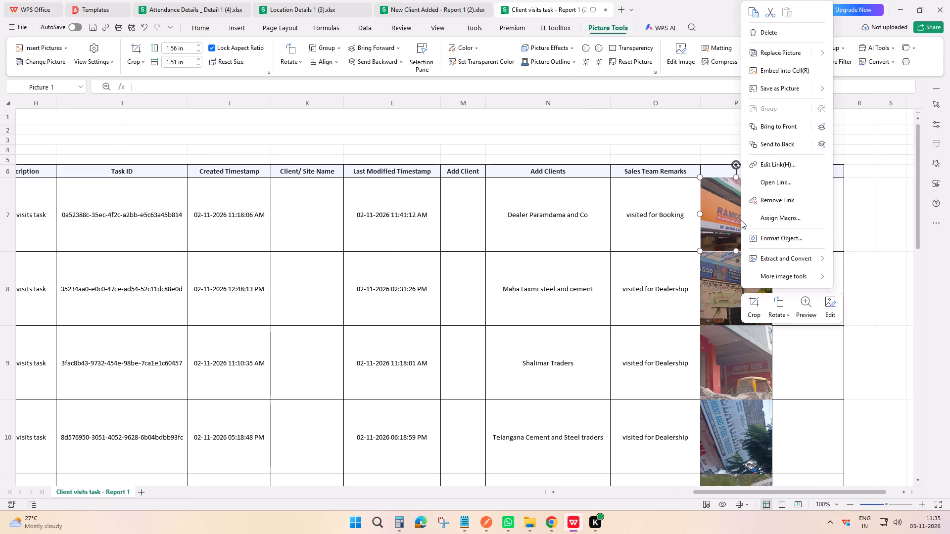
{"action": "left_click", "coordinate": [793, 72]}
{"action": "right_click", "coordinate": [743, 200]}
{"action": "left_click", "coordinate": [799, 86]}
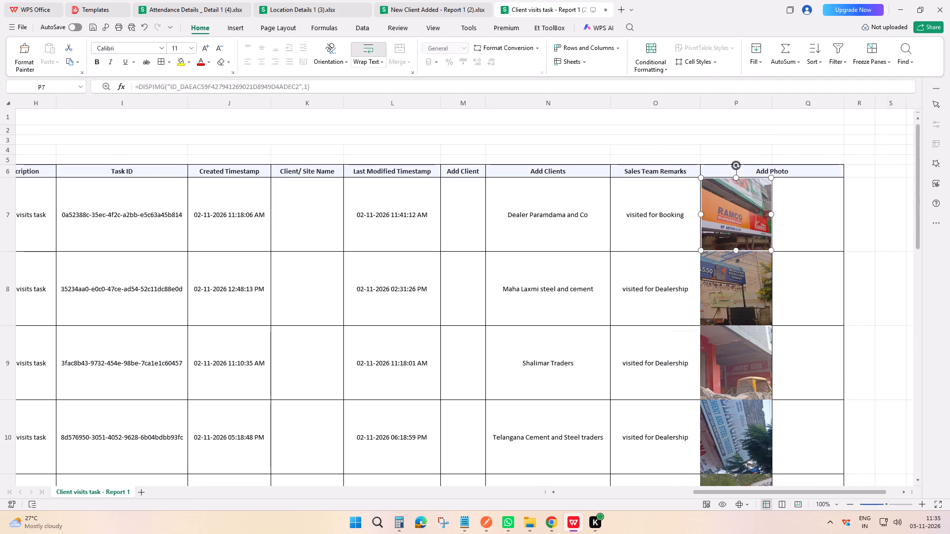
{"action": "left_click", "coordinate": [802, 198]}
{"action": "left_click", "coordinate": [846, 230]}
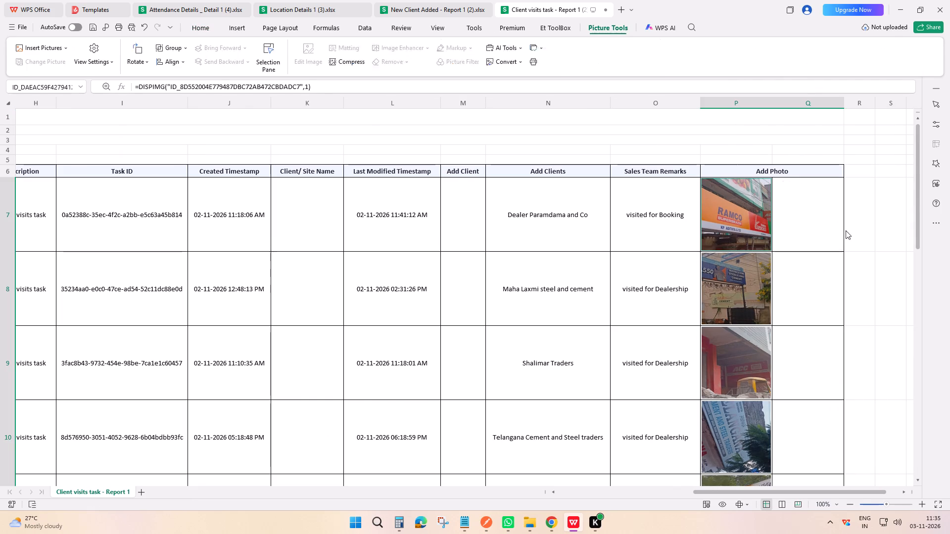
Delete the Task Completion Status column from the Client visits task sheet and save the file.
{"action": "scroll", "coordinate": [841, 234], "scroll_direction": "down", "scroll_amount": 2}
{"action": "left_click_drag", "start_coordinate": [837, 490], "coordinate": [382, 484]}
{"action": "scroll", "coordinate": [489, 331], "scroll_direction": "up", "scroll_amount": 9}
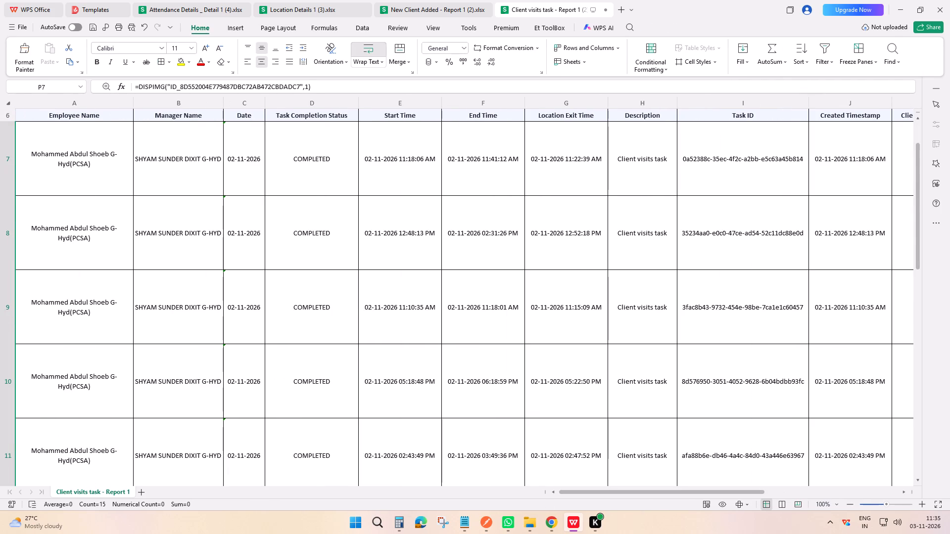
{"action": "left_click", "coordinate": [419, 234]}
{"action": "scroll", "coordinate": [336, 273], "scroll_direction": "up", "scroll_amount": 4}
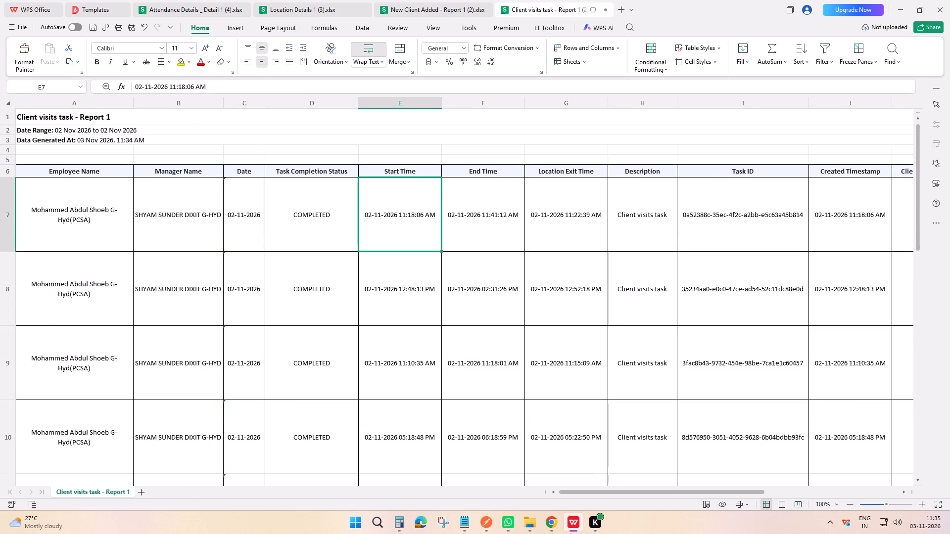
{"action": "left_click", "coordinate": [325, 106]}
{"action": "key", "text": "ctrl+minus"}
{"action": "scroll", "coordinate": [295, 232], "scroll_direction": "up", "scroll_amount": 5}
{"action": "key", "text": "ctrl+s"}
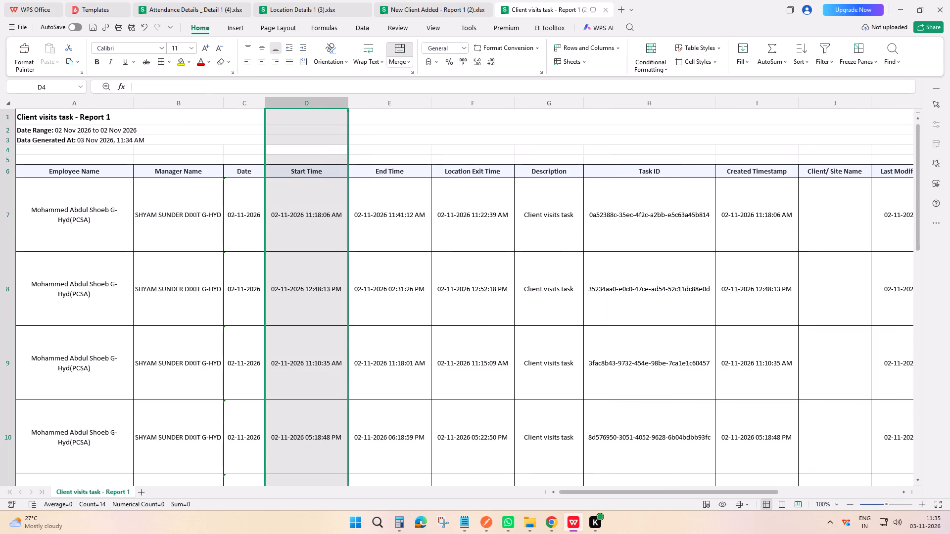
Add two blank sheets to the Attendance Details workbook.
{"action": "scroll", "coordinate": [281, 283], "scroll_direction": "up", "scroll_amount": 3}
{"action": "left_click", "coordinate": [178, 0]}
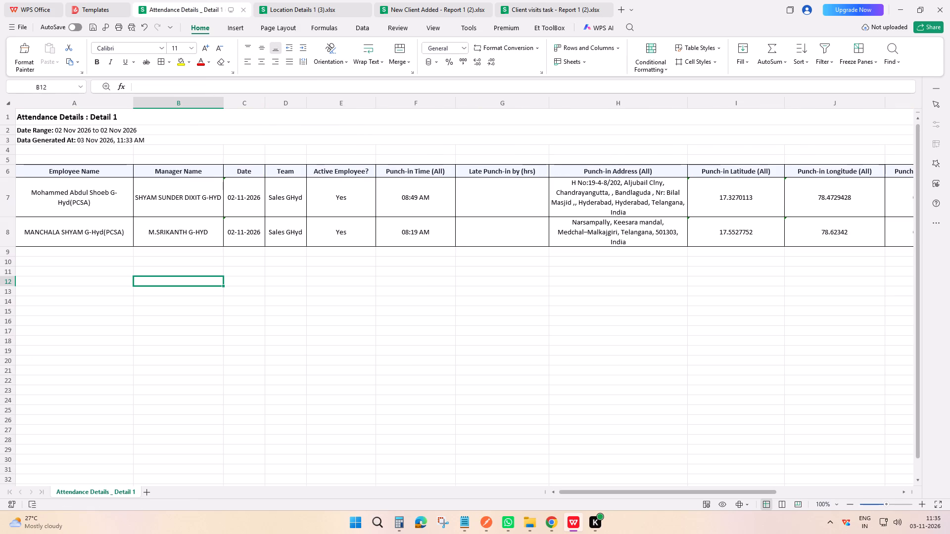
{"action": "left_click", "coordinate": [148, 492]}
{"action": "left_click", "coordinate": [181, 490]}
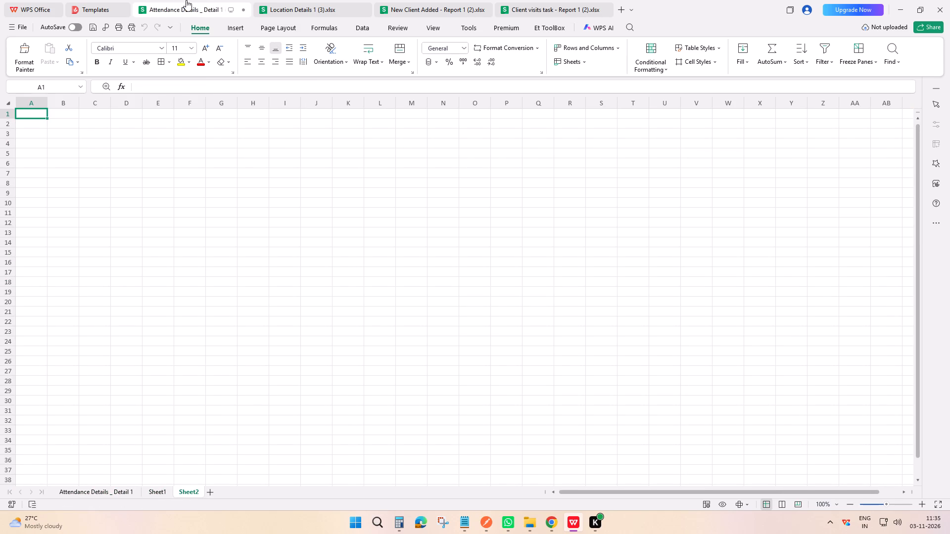
Copy the entire Location Details 1 sheet into Sheet1 of the Attendance Details workbook.
{"action": "left_click", "coordinate": [307, 0]}
{"action": "scroll", "coordinate": [93, 171], "scroll_direction": "up", "scroll_amount": 4}
{"action": "left_click", "coordinate": [3, 105]}
{"action": "key", "text": "ctrl+c"}
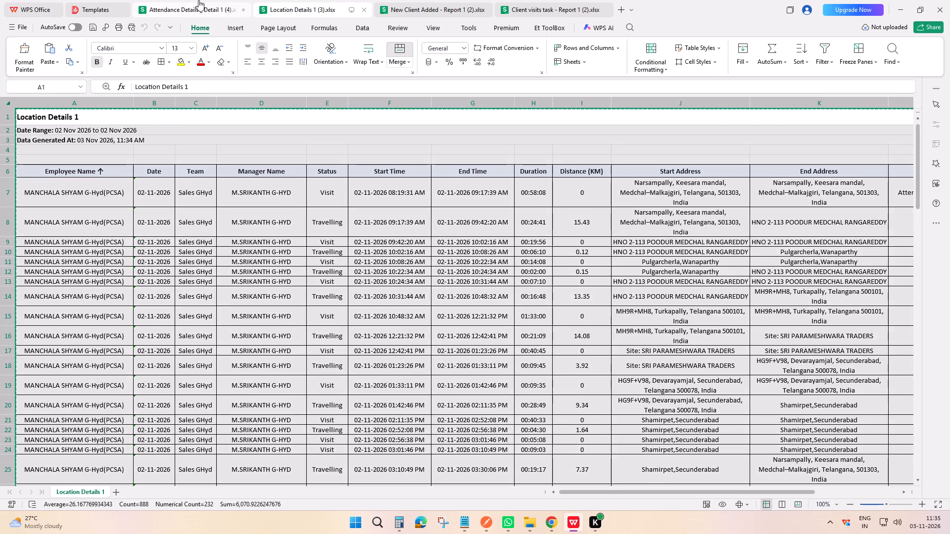
{"action": "left_click", "coordinate": [198, 0], "text": "ctrl"}
{"action": "left_click", "coordinate": [162, 490]}
{"action": "key", "text": "ctrl+v"}
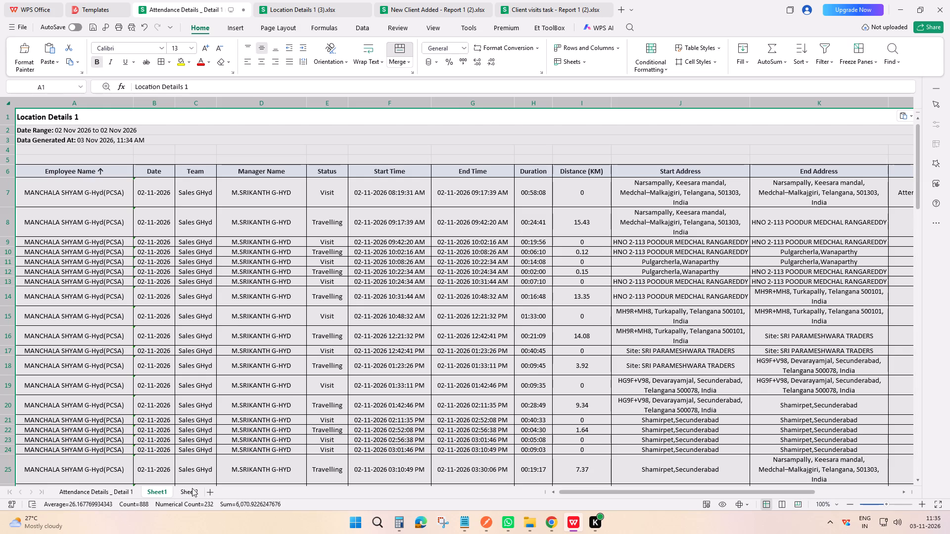
Copy the entire Client visits task - Report 1 sheet into Sheet2 of the Attendance Details workbook.
{"action": "left_click", "coordinate": [190, 490]}
{"action": "left_click", "coordinate": [421, 0]}
{"action": "left_click", "coordinate": [535, 0]}
{"action": "scroll", "coordinate": [386, 107], "scroll_direction": "up", "scroll_amount": 4}
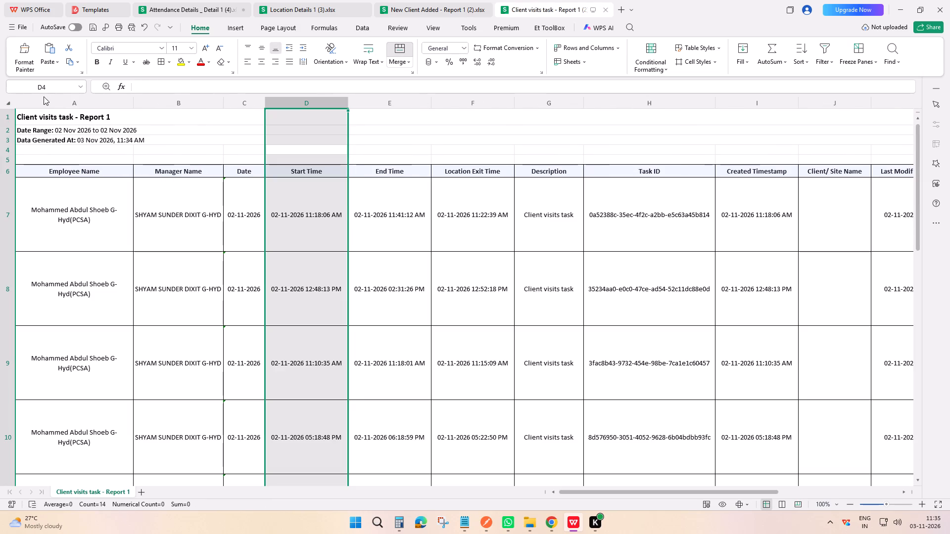
{"action": "left_click", "coordinate": [5, 108]}
{"action": "key", "text": "ctrl+c"}
{"action": "left_click", "coordinate": [209, 0]}
{"action": "key", "text": "ctrl+v"}
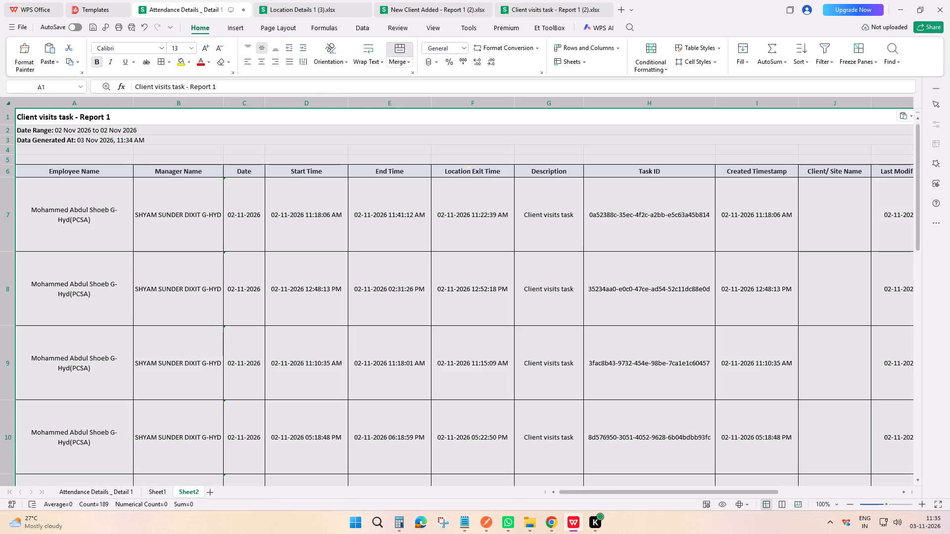
Rename Sheet2 as Client visits task - Report 1, using the title copied from its first row.
{"action": "left_click", "coordinate": [149, 121]}
{"action": "key", "text": "ctrl+c"}
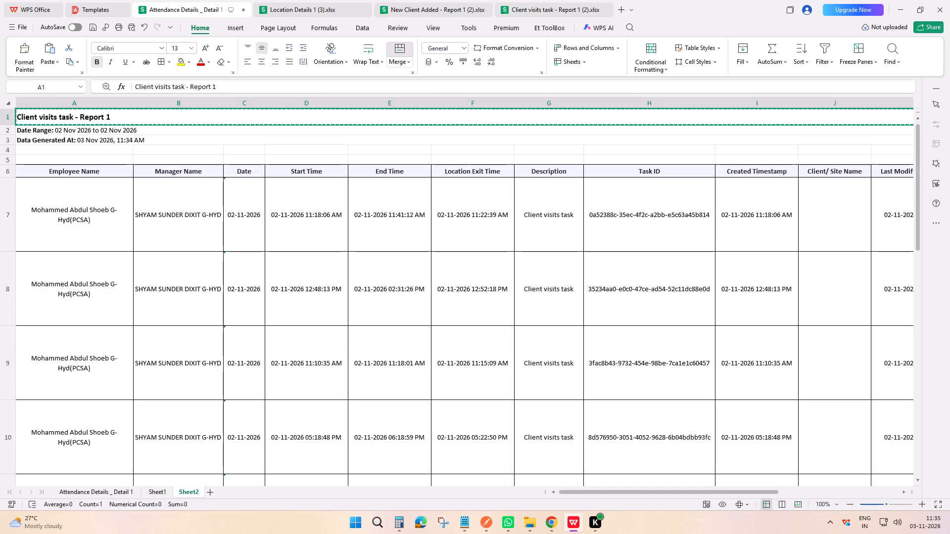
{"action": "double_click", "coordinate": [191, 489]}
{"action": "key", "text": "ctrl+v"}
Rename Sheet1 as Location Details 1, using the title copied from its first row.
{"action": "left_click", "coordinate": [150, 493]}
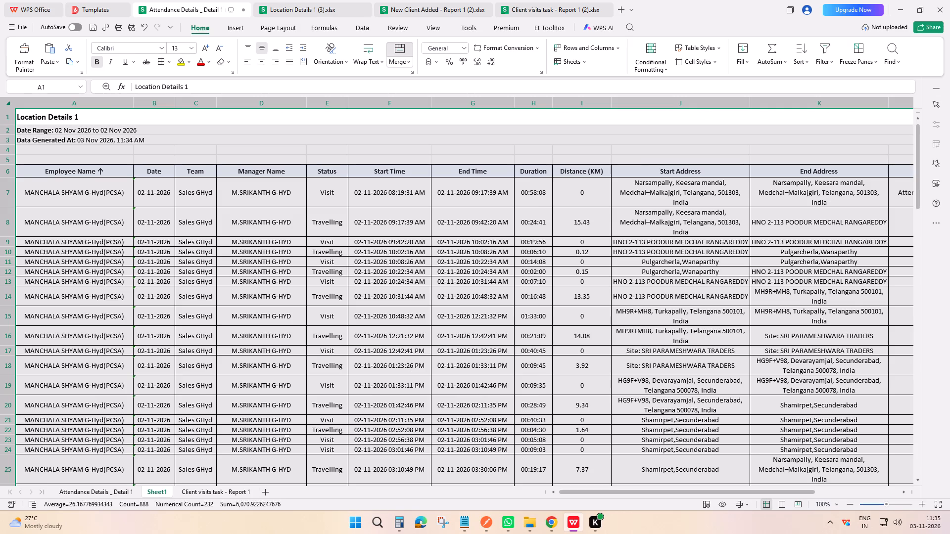
{"action": "left_click", "coordinate": [78, 124]}
{"action": "key", "text": "ctrl+c"}
{"action": "double_click", "coordinate": [157, 491]}
{"action": "key", "text": "ctrl+v"}
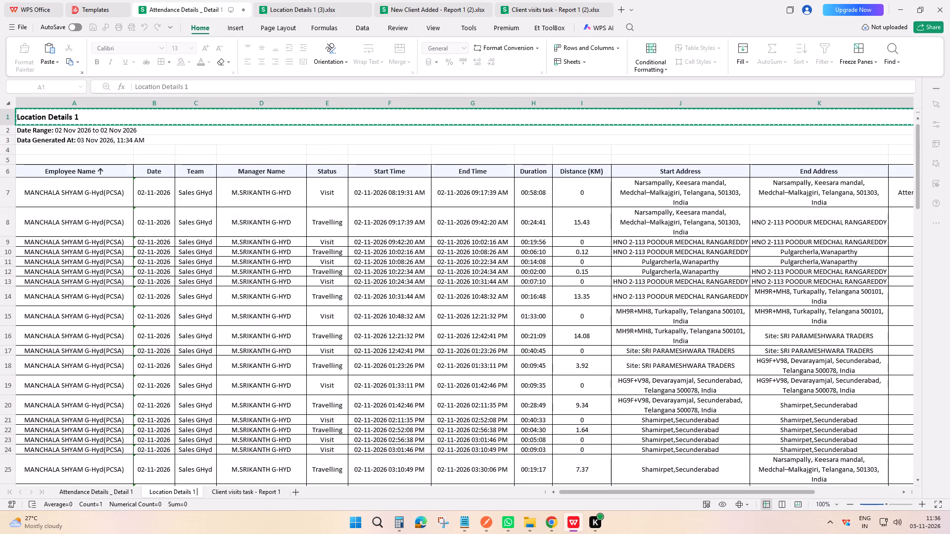
{"action": "key", "text": "Return"}
{"action": "scroll", "coordinate": [291, 354], "scroll_direction": "up", "scroll_amount": 4}
{"action": "left_click", "coordinate": [335, 137]}
{"action": "key", "text": "Escape"}
{"action": "scroll", "coordinate": [291, 234], "scroll_direction": "up", "scroll_amount": 6}
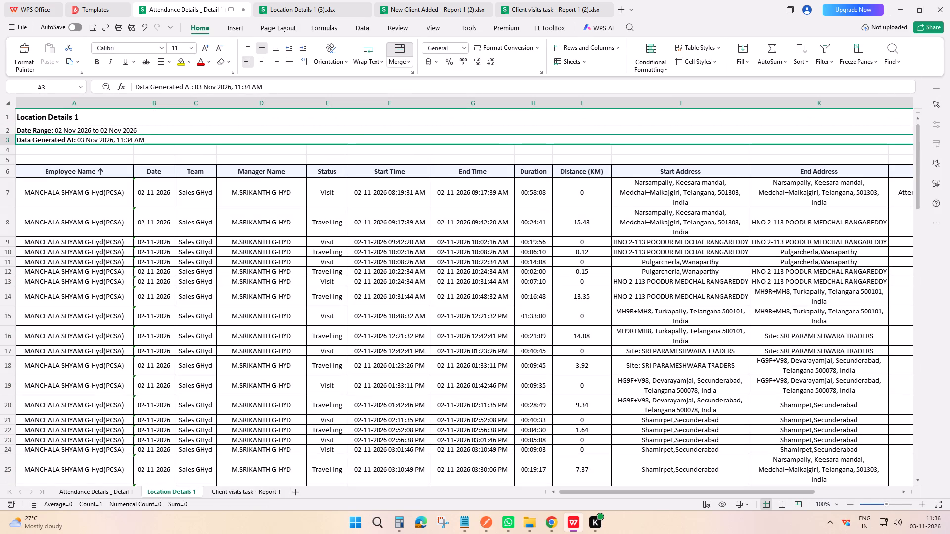
Return to the Attendance Details _ Detail 1 sheet of the combined workbook.
{"action": "left_click", "coordinate": [103, 502]}
{"action": "left_click", "coordinate": [105, 497]}
{"action": "scroll", "coordinate": [193, 251], "scroll_direction": "up", "scroll_amount": 5}
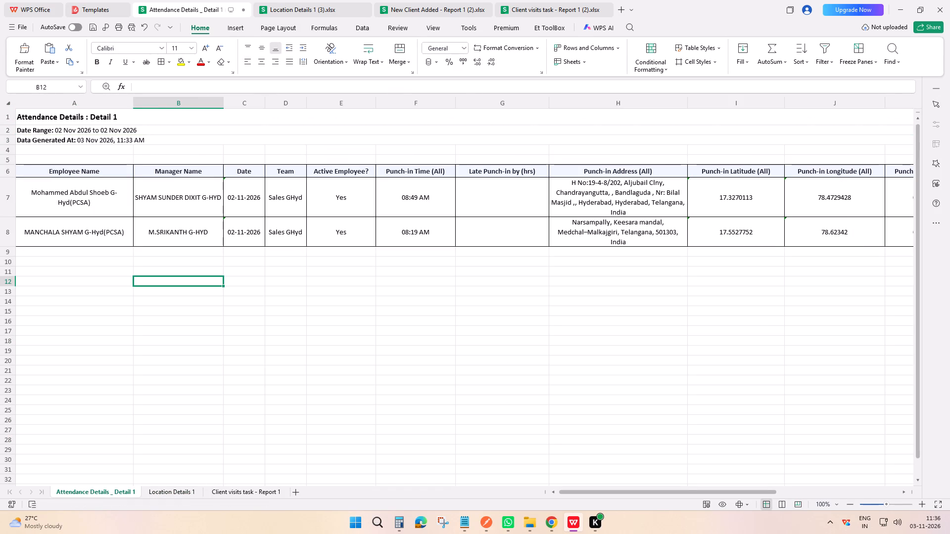
Save the combined workbook as G_HYD Report.xlsx in the Desktop report folder, replacing the existing file.
{"action": "scroll", "coordinate": [195, 279], "scroll_direction": "up", "scroll_amount": 3}
{"action": "left_click", "coordinate": [335, 317]}
{"action": "left_click", "coordinate": [9, 29]}
{"action": "left_click", "coordinate": [52, 114]}
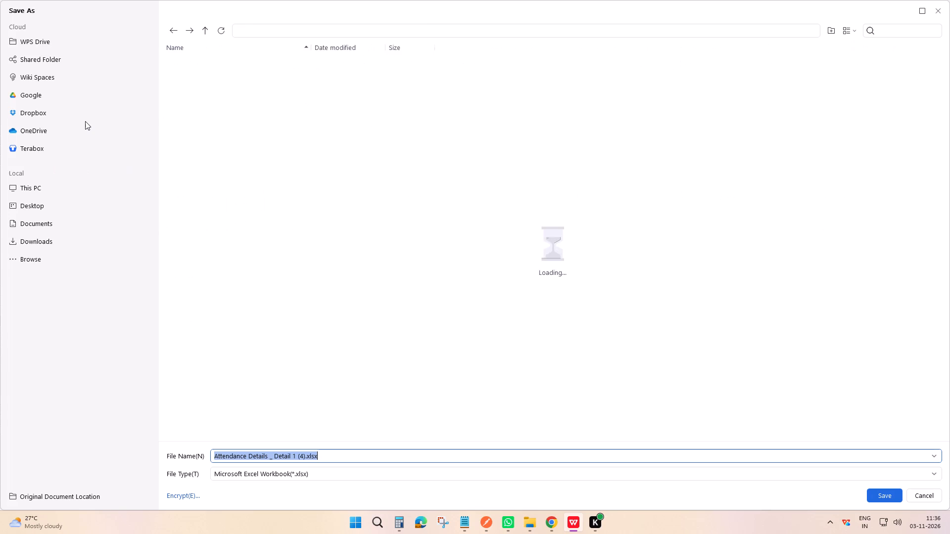
{"action": "key", "text": "BackSpace"}
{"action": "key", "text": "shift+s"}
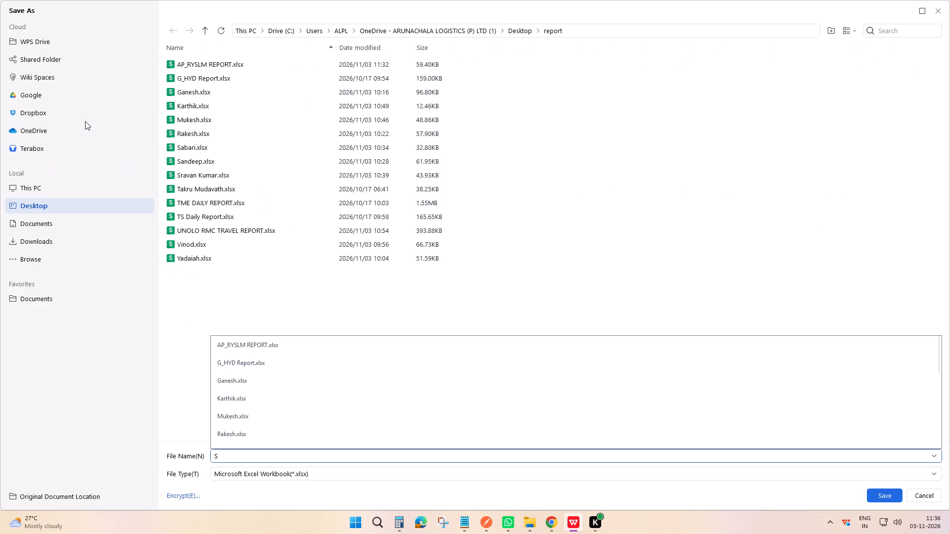
{"action": "key", "text": "shift+BackSpace"}
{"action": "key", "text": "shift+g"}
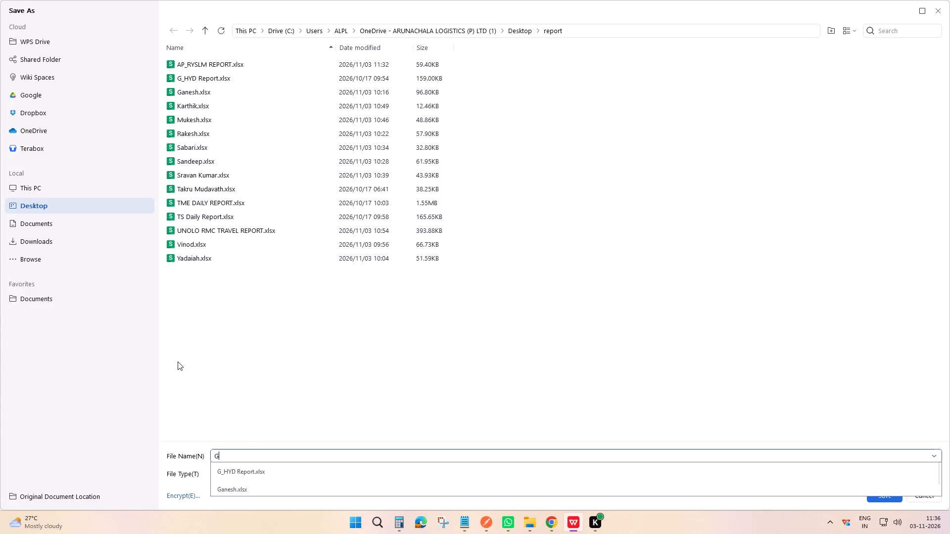
{"action": "left_click", "coordinate": [272, 470]}
{"action": "left_click", "coordinate": [878, 490]}
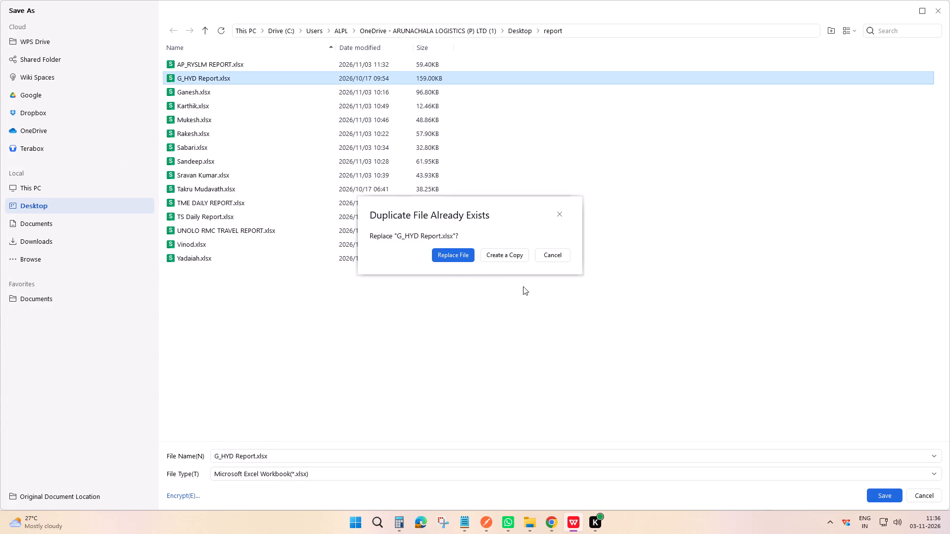
{"action": "left_click", "coordinate": [451, 259]}
{"action": "scroll", "coordinate": [309, 317], "scroll_direction": "up", "scroll_amount": 17}
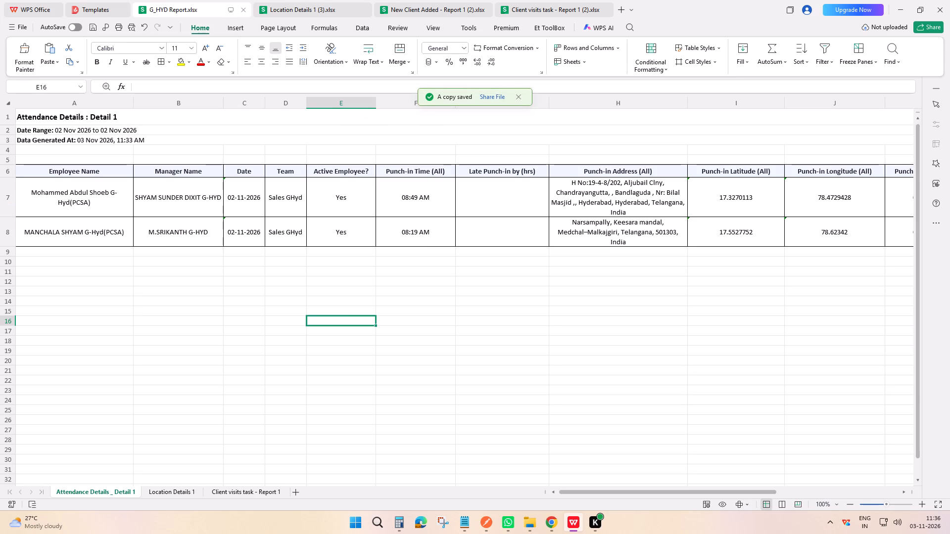
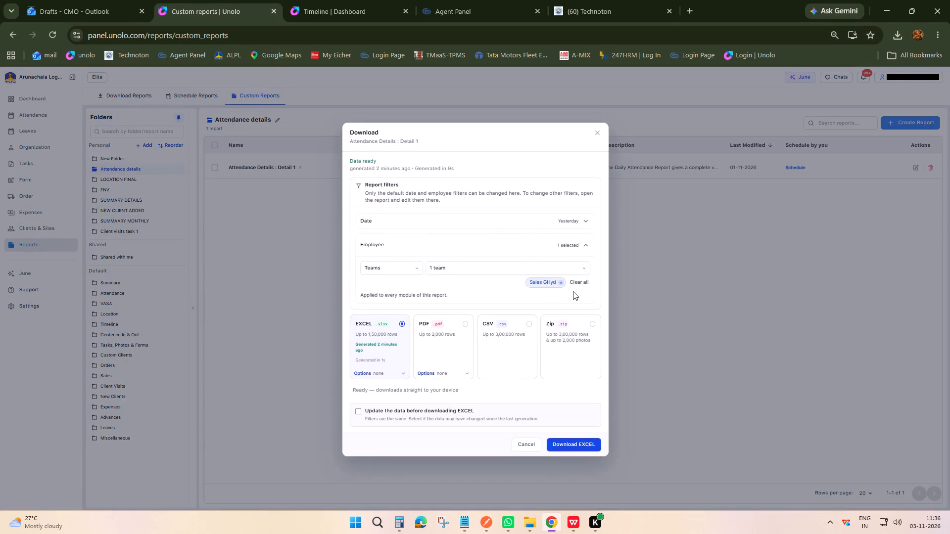
Clear the Sales GHyd team from the Attendance Details employee filter and search the teams for "tl".
{"action": "left_click", "coordinate": [579, 287]}
{"action": "left_click", "coordinate": [580, 284]}
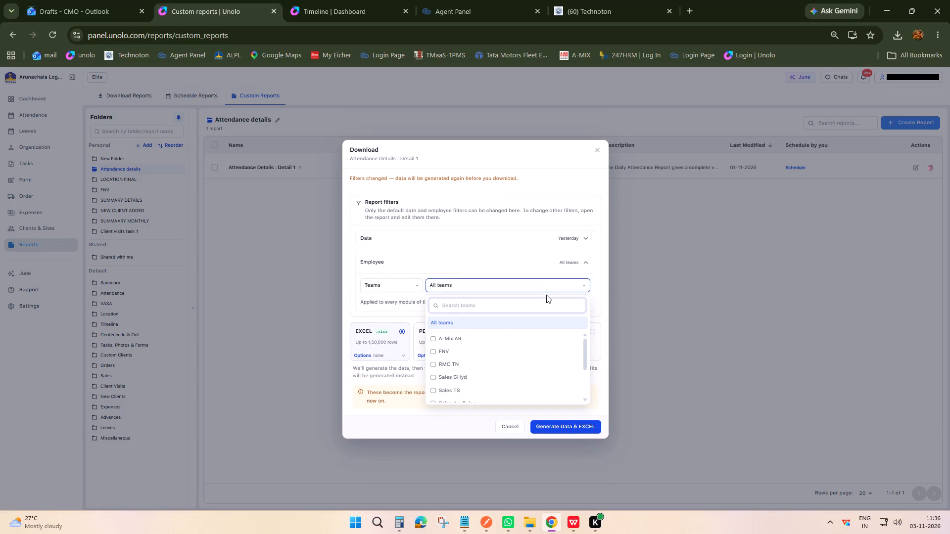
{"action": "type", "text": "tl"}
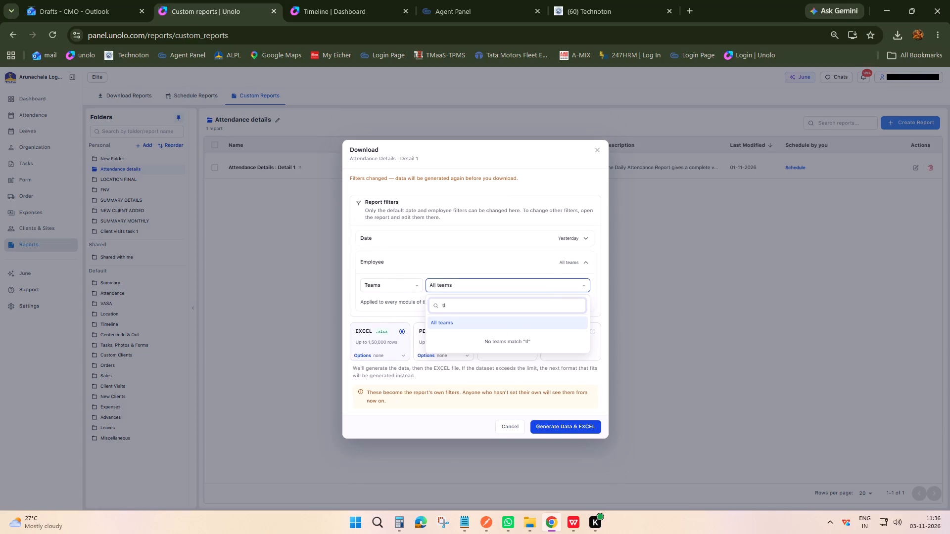
Generate yesterday's Attendance Details : Detail 1 report in Excel format for the Sales TS team.
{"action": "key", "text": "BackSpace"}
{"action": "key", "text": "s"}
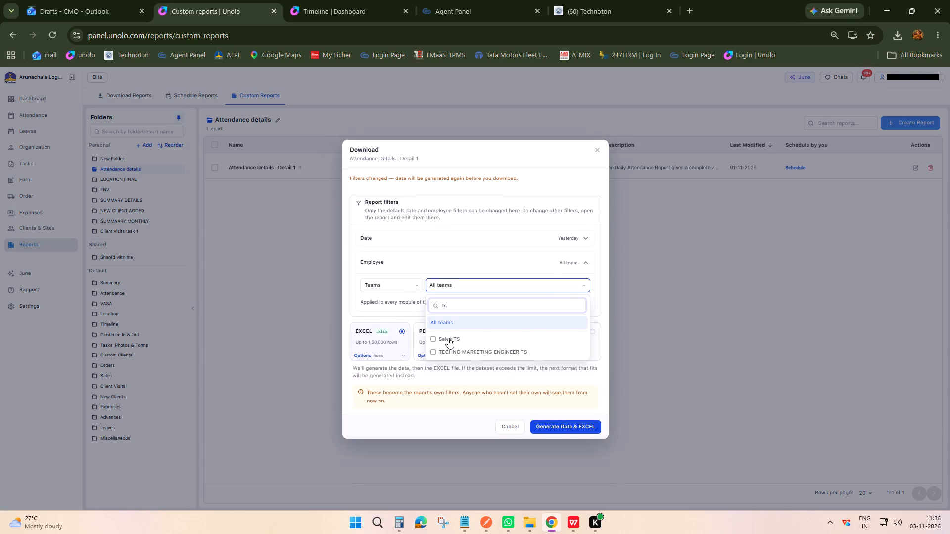
{"action": "left_click", "coordinate": [448, 338]}
{"action": "left_click", "coordinate": [570, 433]}
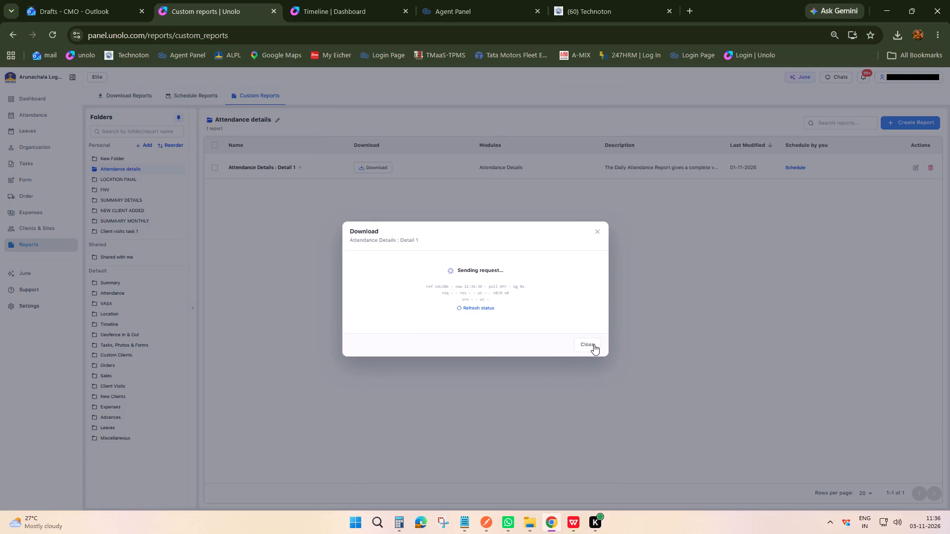
{"action": "left_click", "coordinate": [588, 360]}
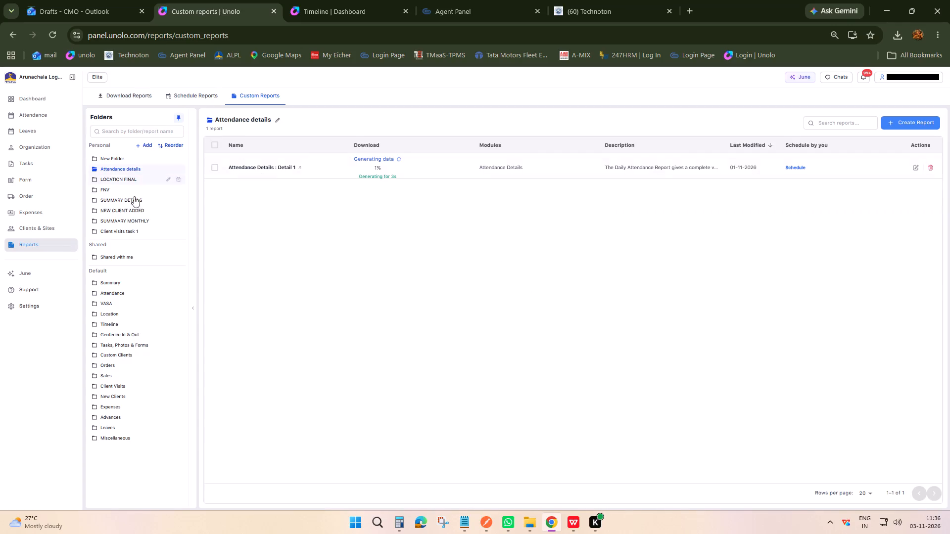
Generate the Location Details 1 report from the LOCATION FINAL folder in Excel format for the Sales TS team.
{"action": "left_click", "coordinate": [130, 182]}
{"action": "left_click", "coordinate": [373, 170]}
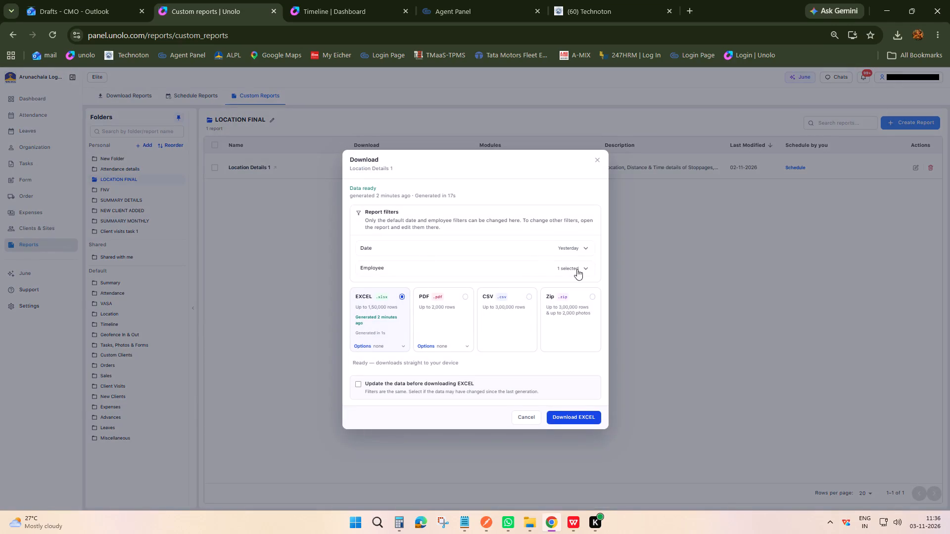
{"action": "left_click", "coordinate": [577, 269]}
{"action": "left_click", "coordinate": [585, 280]}
{"action": "left_click", "coordinate": [573, 281]}
{"action": "left_click", "coordinate": [553, 298]}
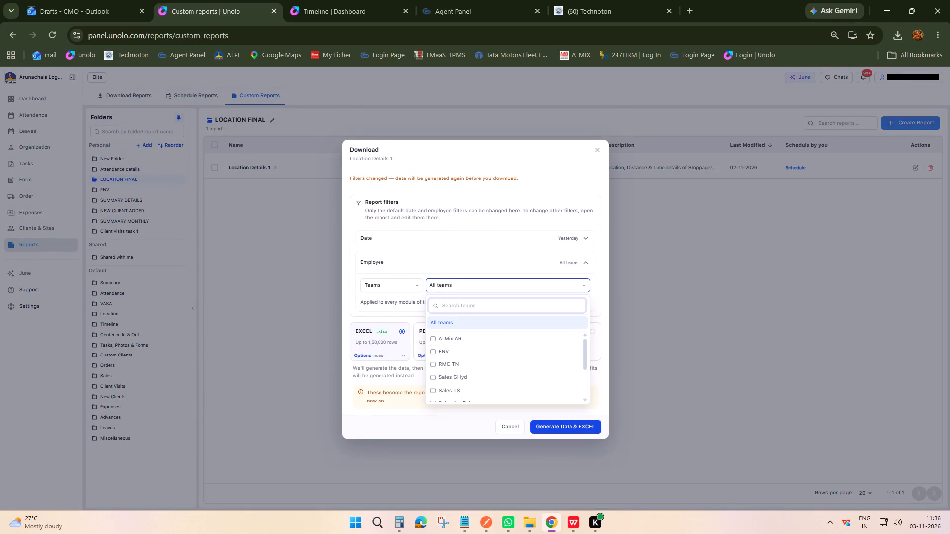
{"action": "type", "text": "ts"}
{"action": "left_click", "coordinate": [454, 340]}
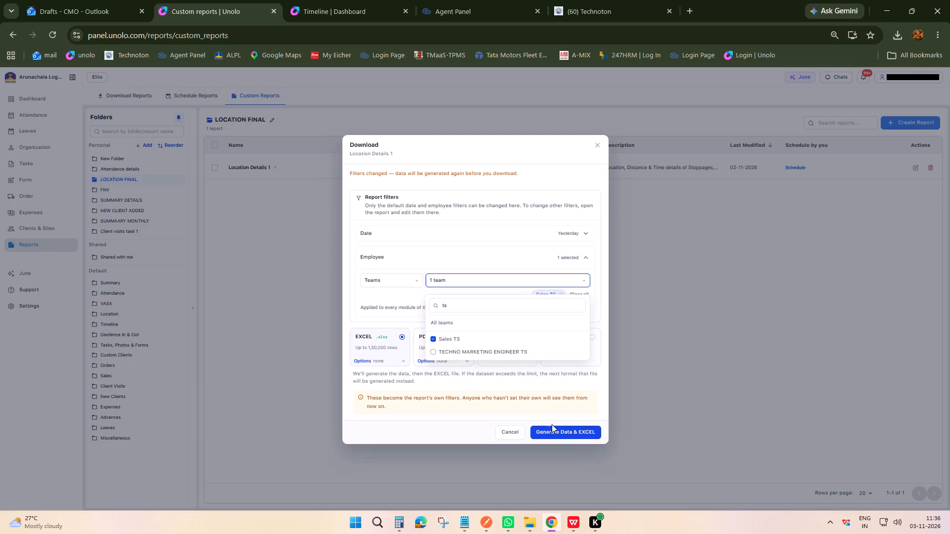
{"action": "left_click", "coordinate": [570, 428]}
{"action": "left_click", "coordinate": [592, 358]}
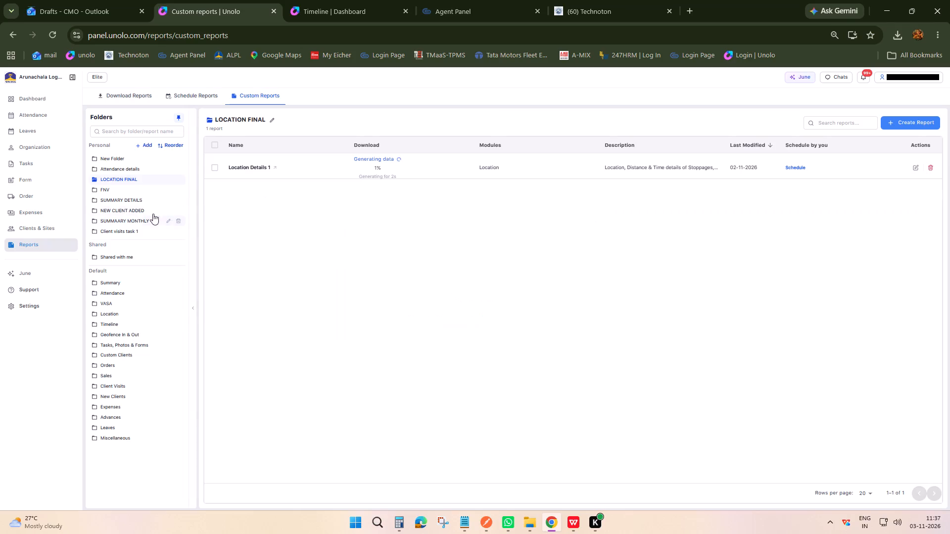
Generate the New Client Added - Report 1 report in Excel format with the employee filter set to the Sales TS team.
{"action": "left_click", "coordinate": [125, 209]}
{"action": "left_click", "coordinate": [383, 166]}
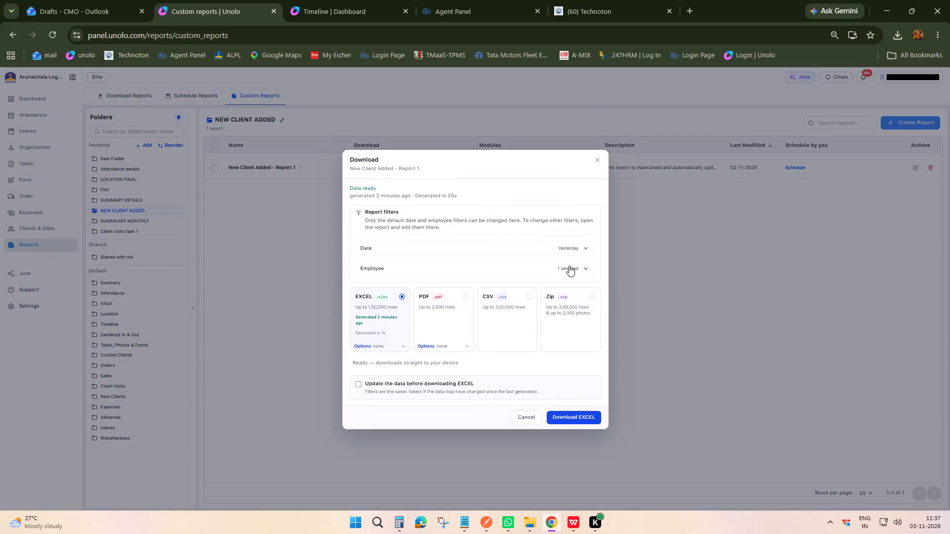
{"action": "left_click", "coordinate": [570, 266]}
{"action": "left_click", "coordinate": [579, 281]}
{"action": "left_click", "coordinate": [572, 278]}
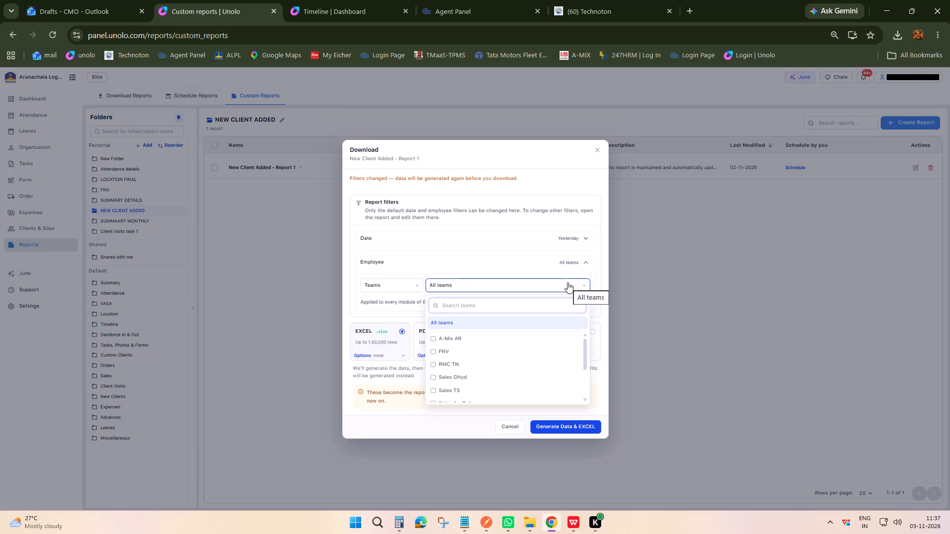
{"action": "type", "text": "ts"}
{"action": "left_click", "coordinate": [450, 340]}
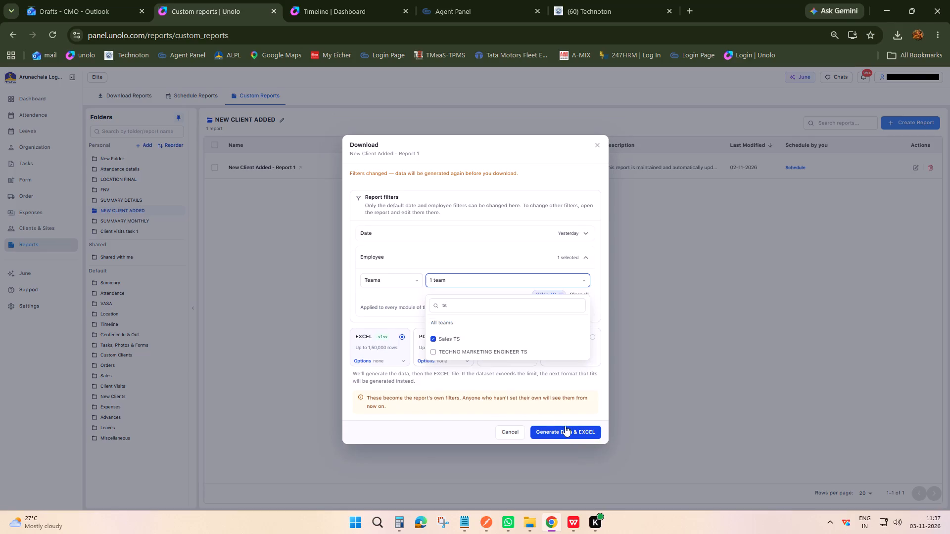
{"action": "left_click", "coordinate": [570, 427]}
{"action": "left_click", "coordinate": [595, 360]}
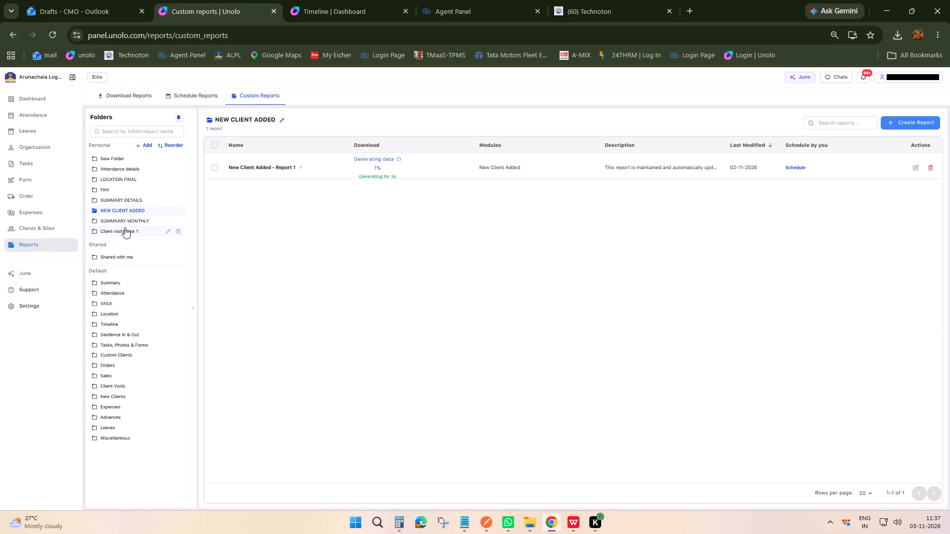
Generate the Client visits task - Report 1 report in Excel format with the employee filter set to the Sales TS team.
{"action": "left_click", "coordinate": [125, 227]}
{"action": "left_click", "coordinate": [376, 163]}
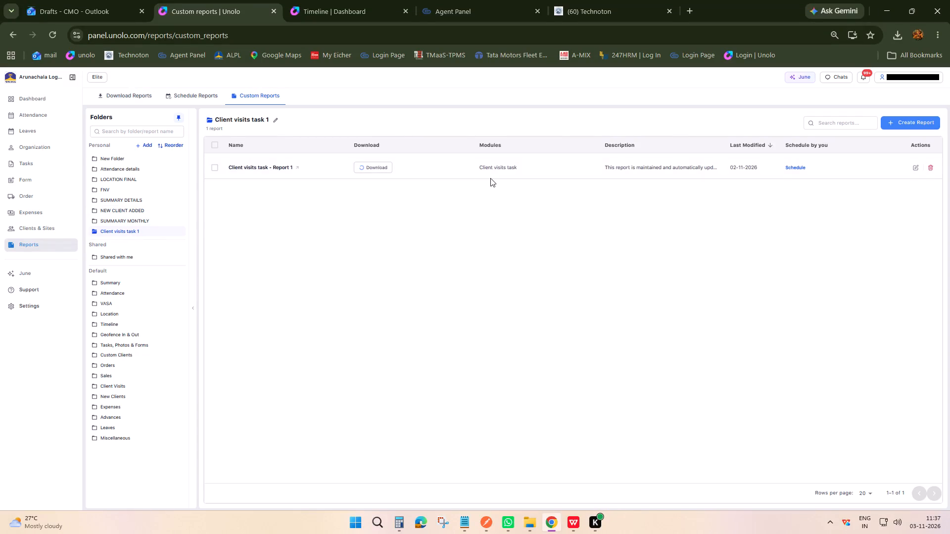
{"action": "left_click", "coordinate": [566, 266]}
{"action": "left_click", "coordinate": [581, 285]}
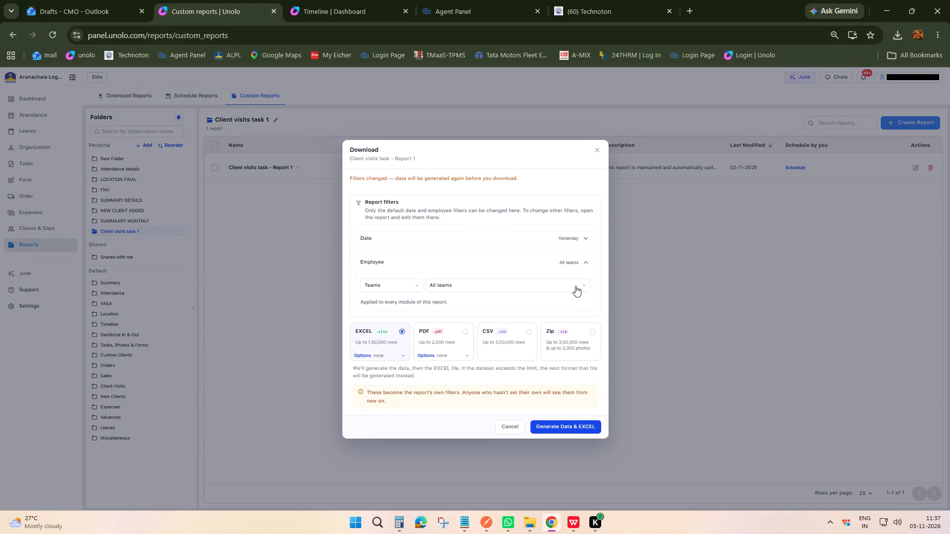
{"action": "left_click", "coordinate": [576, 286]}
{"action": "left_click", "coordinate": [557, 303]}
{"action": "type", "text": "ts"}
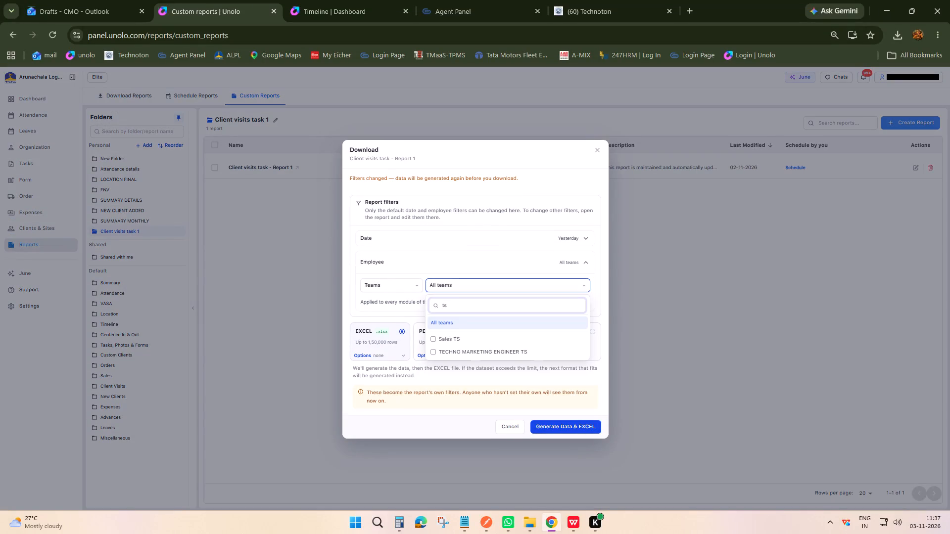
{"action": "left_click", "coordinate": [447, 339]}
{"action": "left_click", "coordinate": [557, 426]}
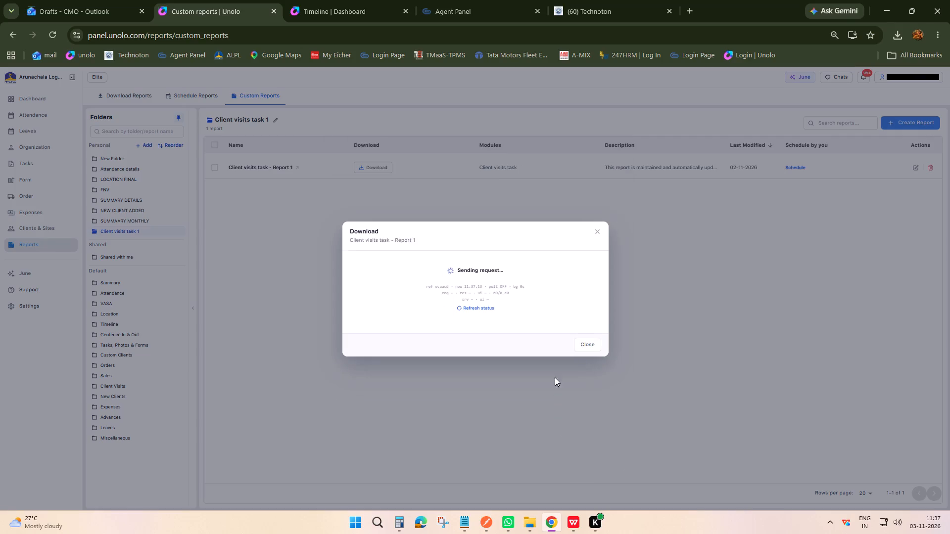
{"action": "left_click", "coordinate": [594, 354]}
Download the generated Sales TS Attendance Details : Detail 1 Excel report and open the downloaded file.
{"action": "left_click", "coordinate": [129, 169]}
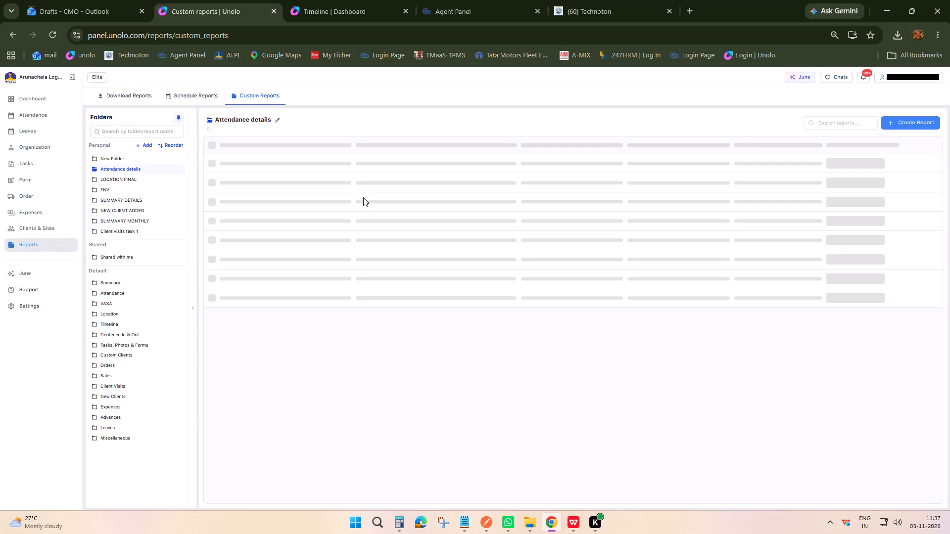
{"action": "left_click", "coordinate": [388, 170]}
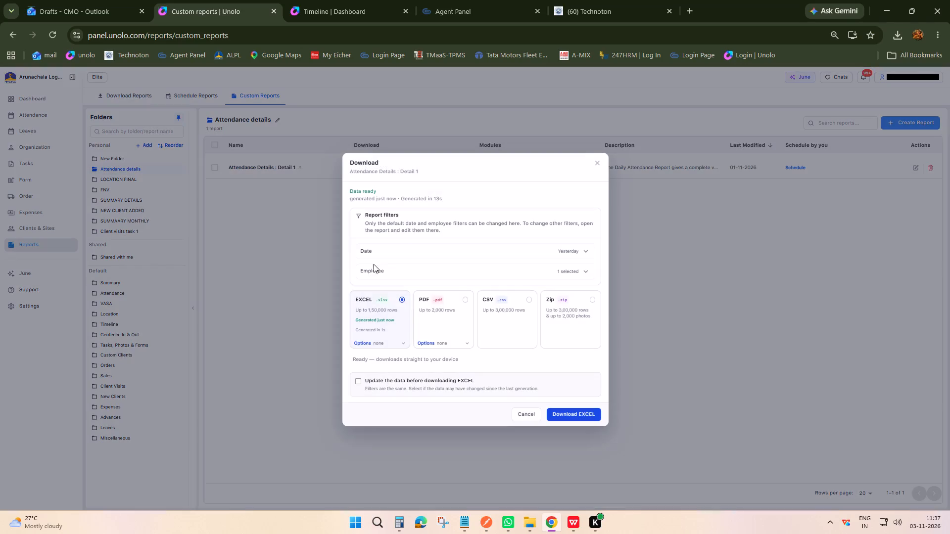
{"action": "left_click", "coordinate": [574, 418]}
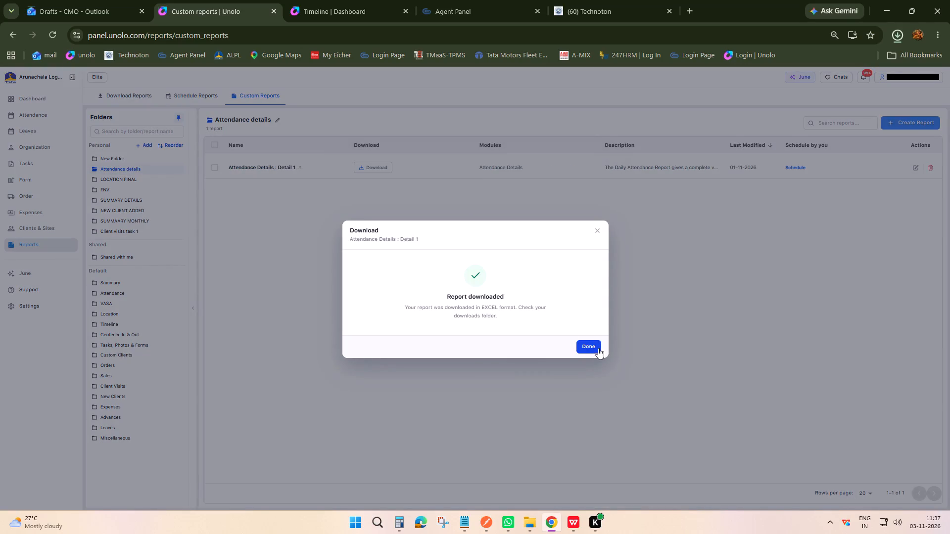
{"action": "left_click", "coordinate": [595, 348]}
{"action": "left_click", "coordinate": [895, 35]}
{"action": "left_click", "coordinate": [747, 90]}
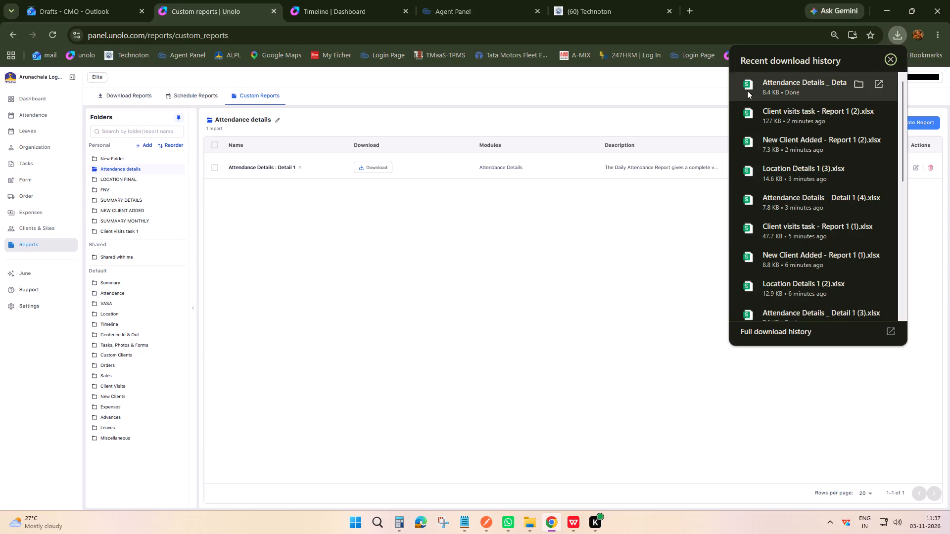
Delete the Designation and Internal Employee ID columns from the Sales TS Attendance Details sheet.
{"action": "scroll", "coordinate": [407, 286], "scroll_direction": "up", "scroll_amount": 4}
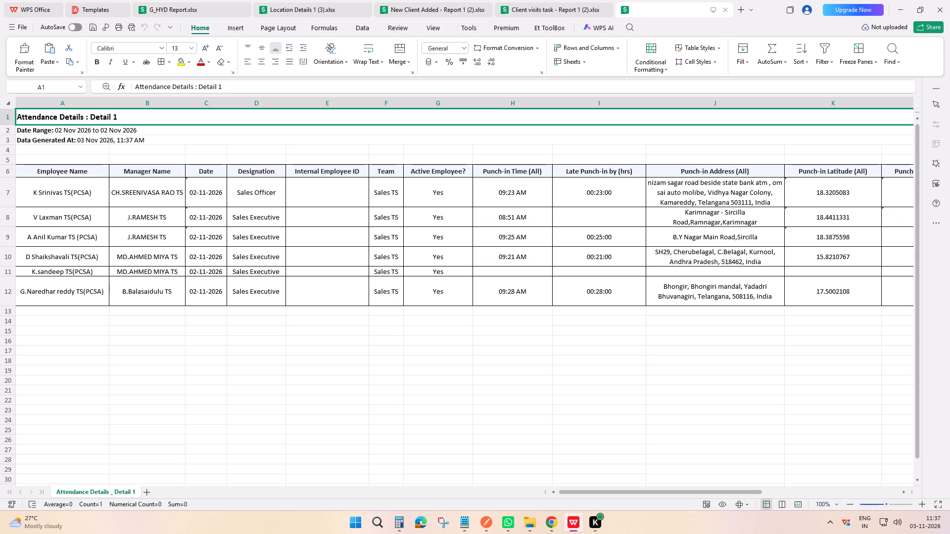
{"action": "left_click_drag", "start_coordinate": [272, 105], "coordinate": [334, 115]}
{"action": "key", "text": "ctrl+minus"}
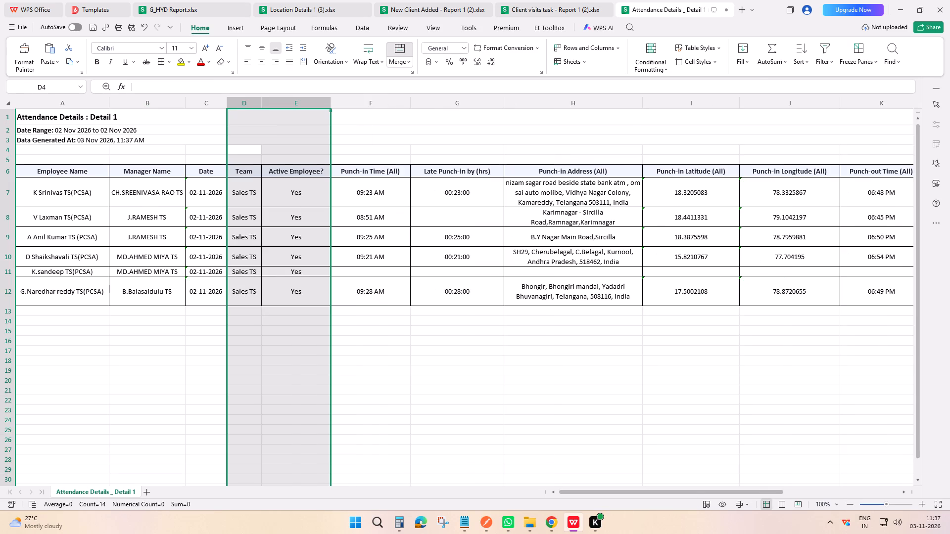
{"action": "left_click_drag", "start_coordinate": [691, 492], "coordinate": [267, 437]}
Close the G_HYD Report workbook and the three older Sales GHyd report workbooks, keeping the Sales TS attendance workbook open.
{"action": "left_click", "coordinate": [176, 0]}
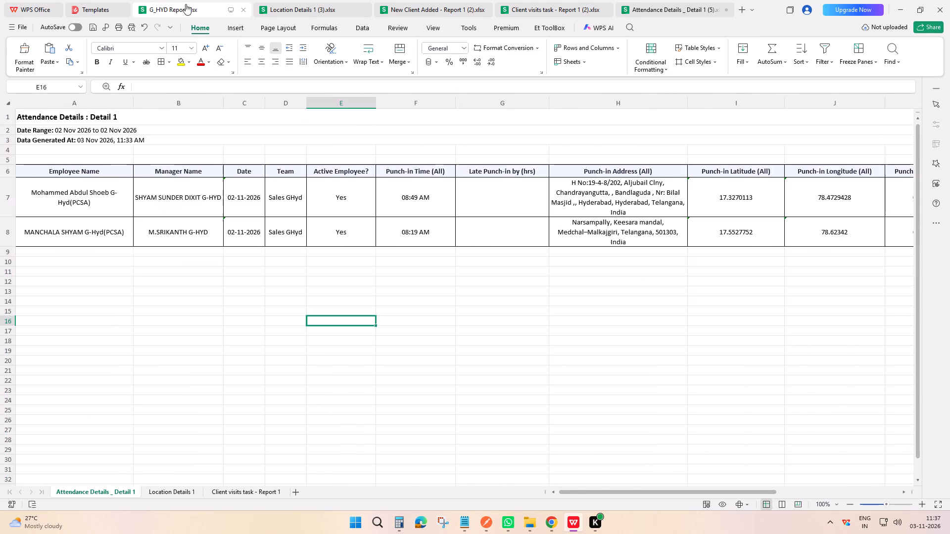
{"action": "key", "text": "ctrl+w"}
{"action": "key", "text": "ctrl+w"}
{"action": "key", "text": "ctrl+w"}
{"action": "key", "text": "ctrl+w"}
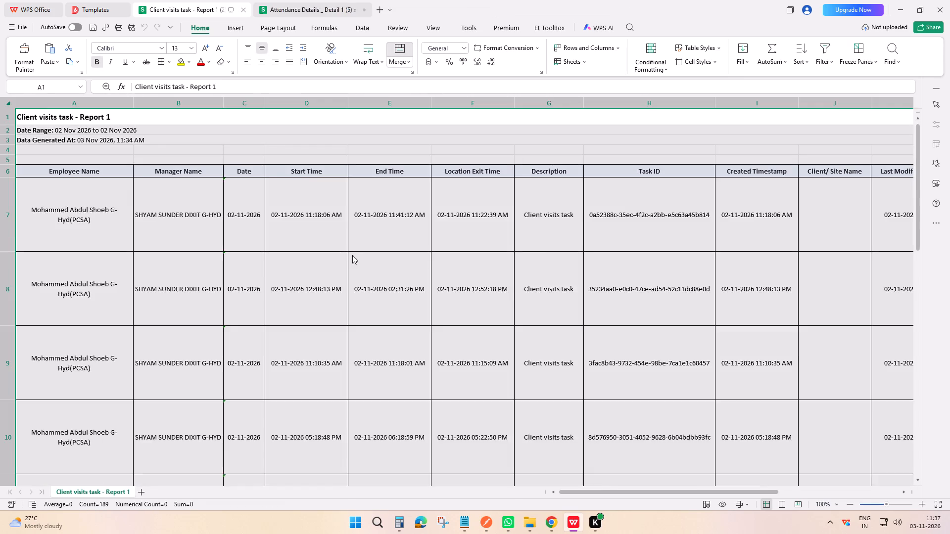
Switch to Chrome, download the generated Sales TS Location Details 1 Excel report and open the downloaded file.
{"action": "key", "text": "alt+Tab"}
{"action": "left_click", "coordinate": [121, 178]}
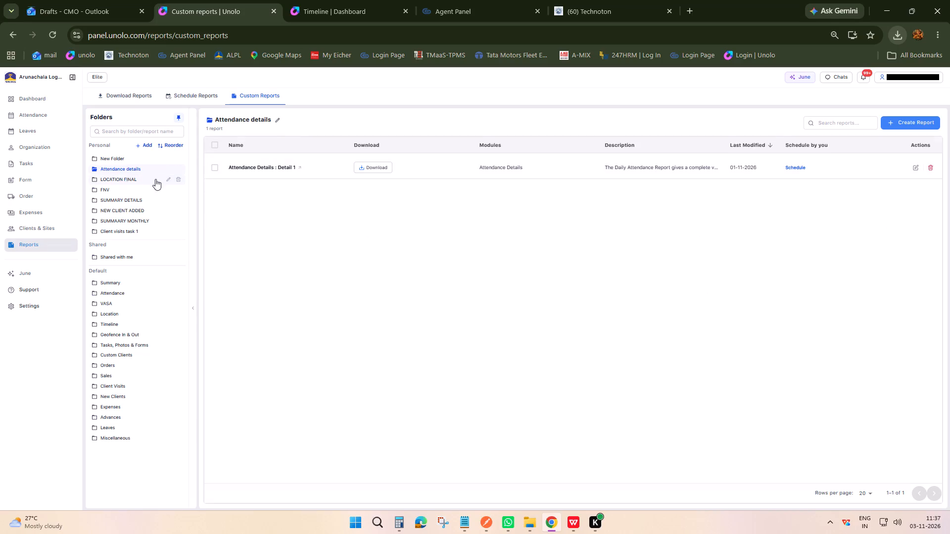
{"action": "left_click", "coordinate": [371, 169]}
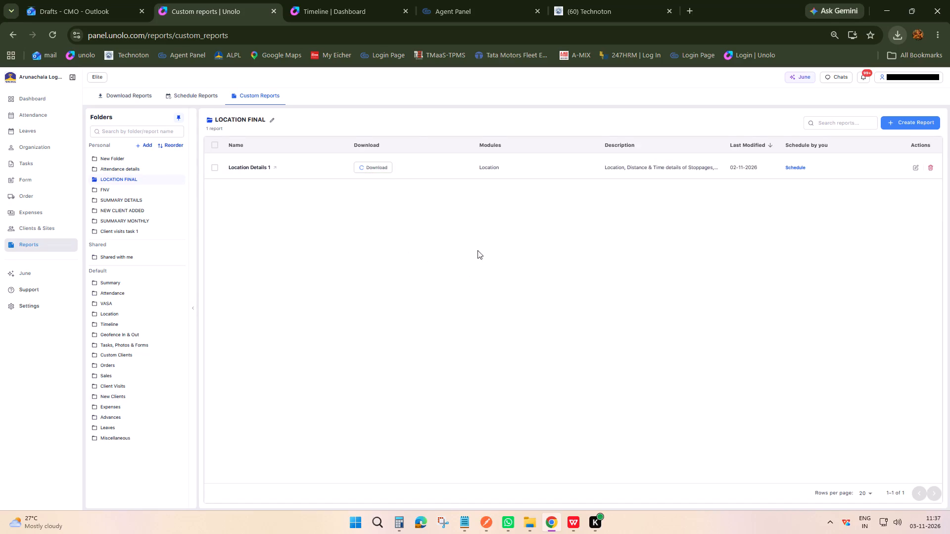
{"action": "left_click", "coordinate": [585, 414]}
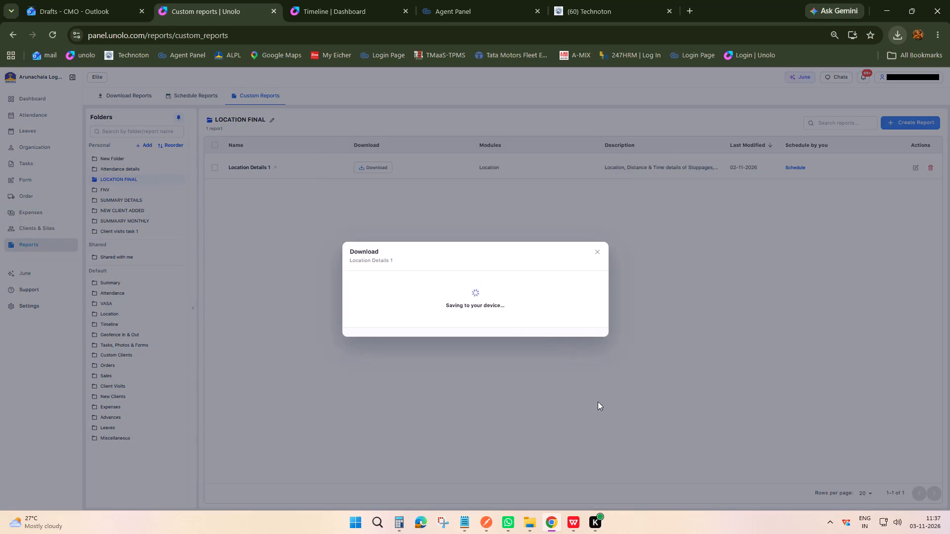
{"action": "left_click", "coordinate": [588, 344]}
{"action": "left_click", "coordinate": [893, 30]}
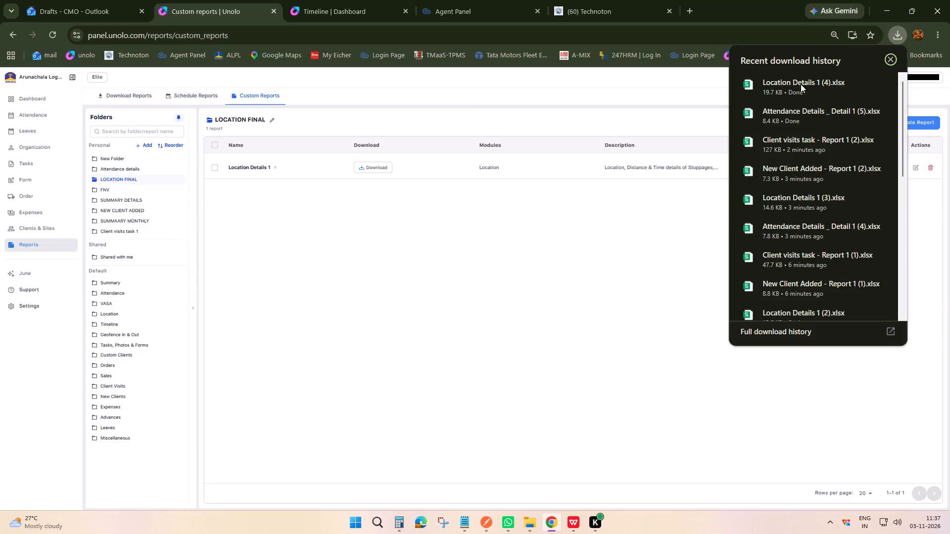
{"action": "left_click", "coordinate": [785, 90]}
{"action": "left_click", "coordinate": [785, 90]}
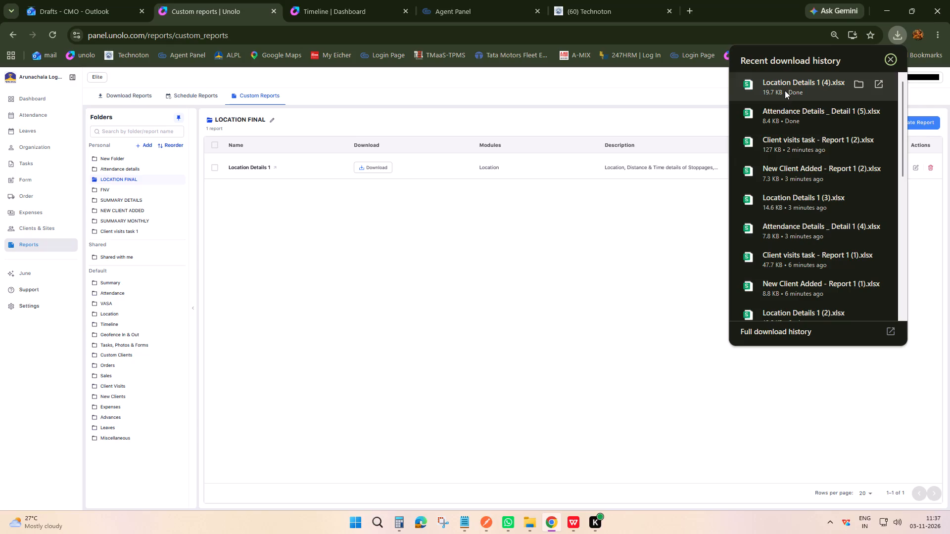
Delete the Internal Employee ID, Designation and Employee Per Day Timeline Link columns from the Location Details 1 sheet and save the workbook.
{"action": "scroll", "coordinate": [498, 251], "scroll_direction": "up", "scroll_amount": 4}
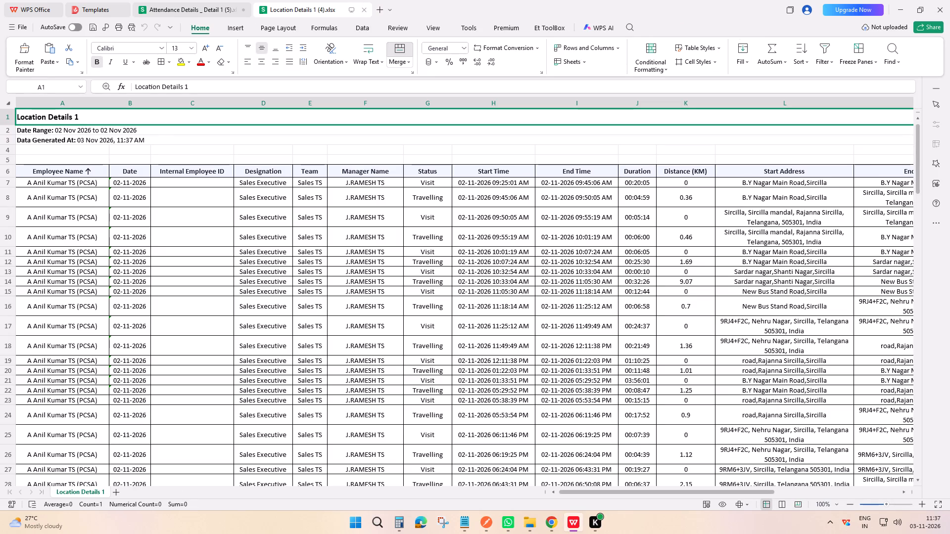
{"action": "left_click_drag", "start_coordinate": [211, 105], "coordinate": [260, 106]}
{"action": "key", "text": "ctrl+minus"}
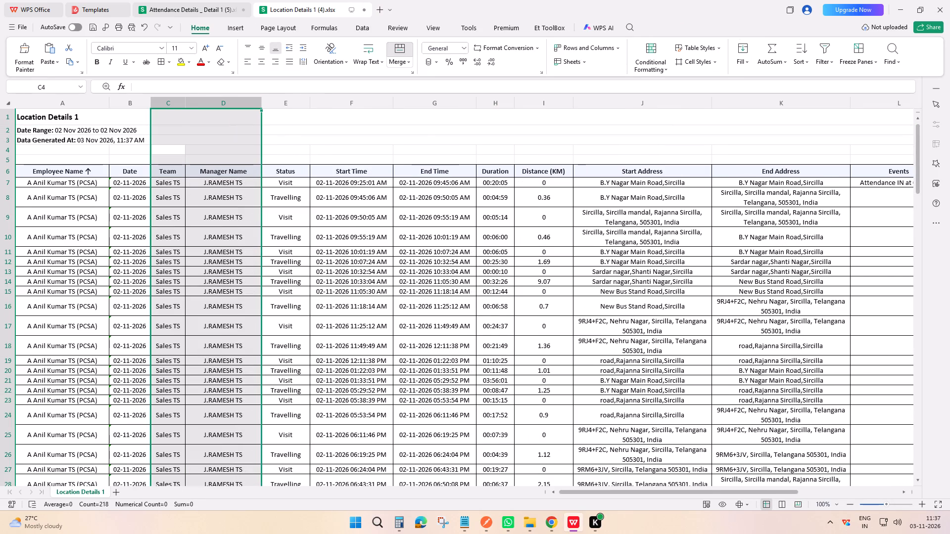
{"action": "left_click_drag", "start_coordinate": [708, 493], "coordinate": [876, 472]}
{"action": "left_click", "coordinate": [821, 100]}
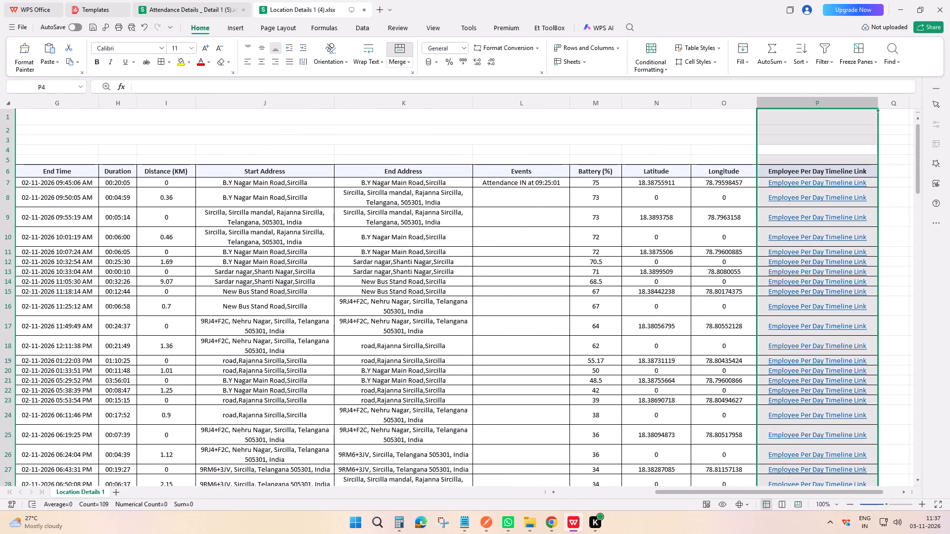
{"action": "key", "text": "ctrl+minus"}
{"action": "left_click_drag", "start_coordinate": [780, 492], "coordinate": [190, 367]}
{"action": "scroll", "coordinate": [147, 137], "scroll_direction": "up", "scroll_amount": 4}
{"action": "left_click", "coordinate": [205, 131]}
{"action": "key", "text": "ctrl+s"}
Switch to Chrome, download the New Client Added - Report 1 report in Excel format and open the downloaded file.
{"action": "key", "text": "alt+Tab"}
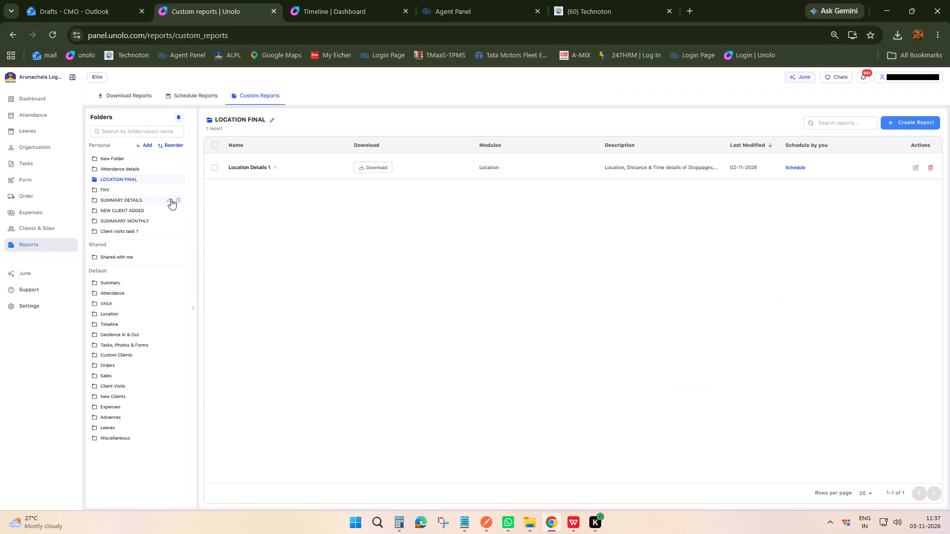
{"action": "left_click", "coordinate": [114, 219]}
{"action": "left_click", "coordinate": [135, 212]}
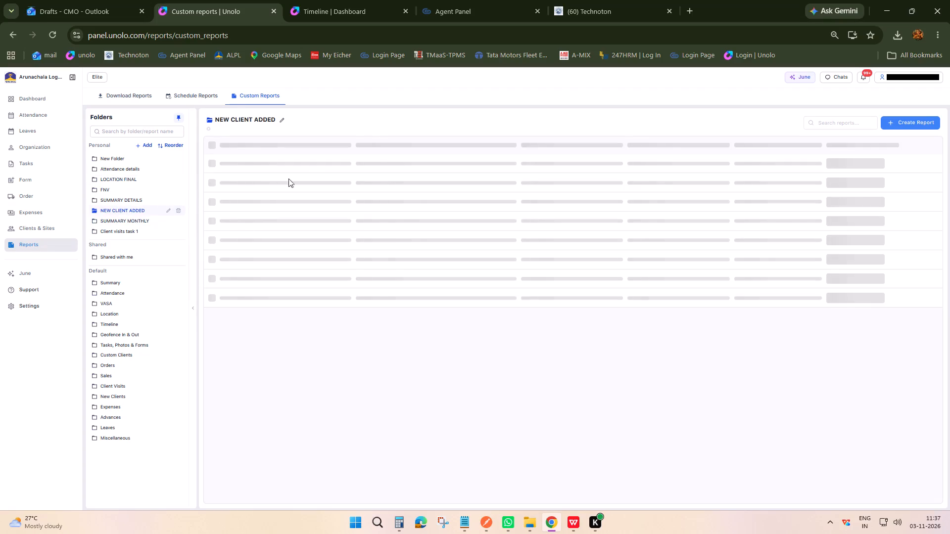
{"action": "left_click", "coordinate": [382, 167]}
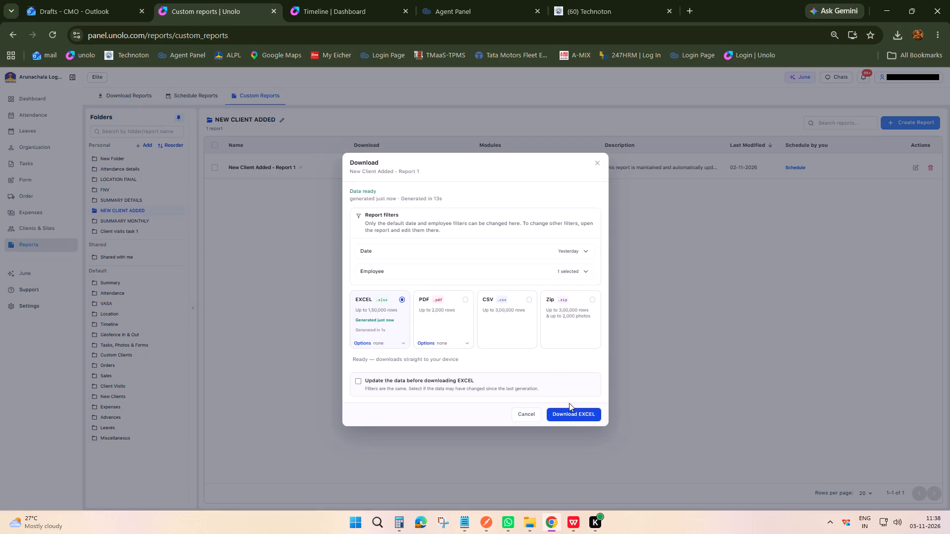
{"action": "left_click", "coordinate": [571, 407]}
{"action": "left_click", "coordinate": [600, 343]}
{"action": "left_click", "coordinate": [899, 33]}
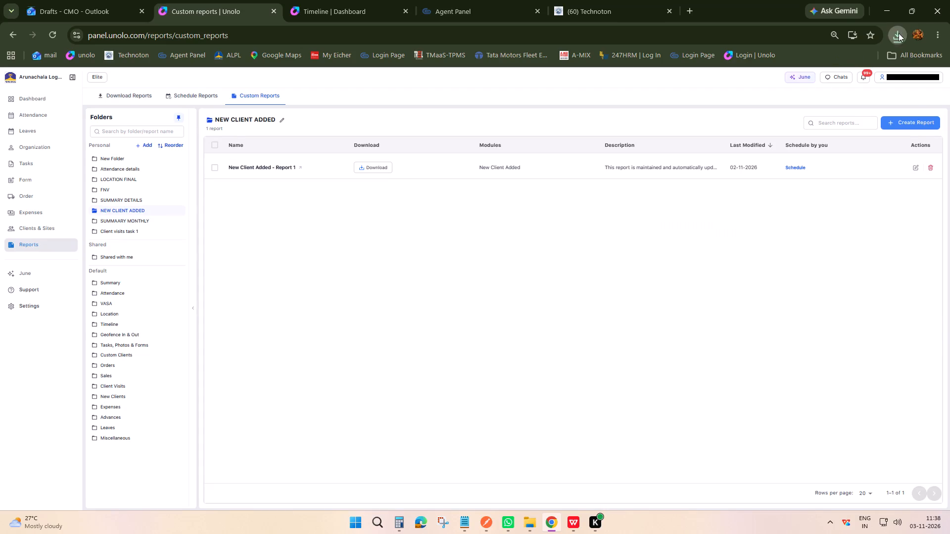
{"action": "left_click", "coordinate": [768, 87]}
{"action": "left_click", "coordinate": [768, 87]}
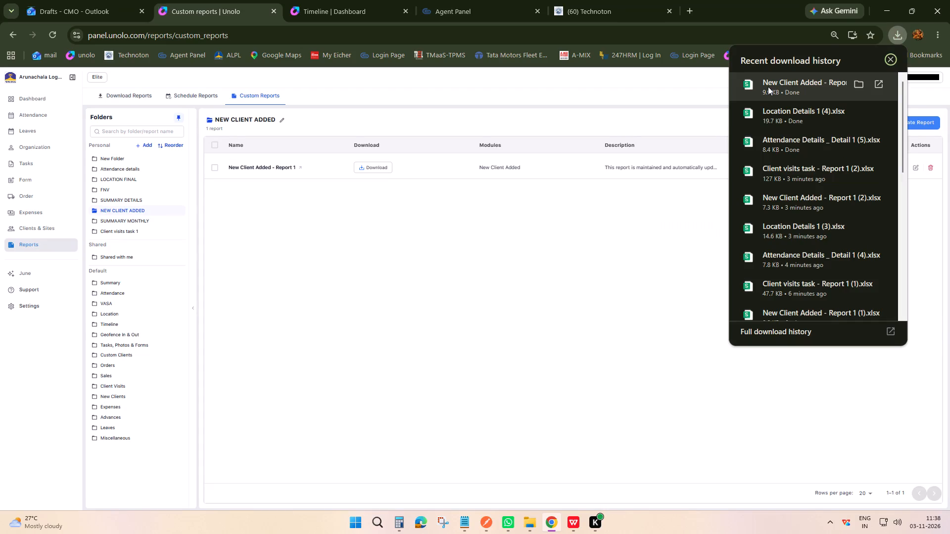
Delete the Designation and Date columns from the New Client Added - Report 1 sheet and save the workbook.
{"action": "scroll", "coordinate": [537, 246], "scroll_direction": "up", "scroll_amount": 5}
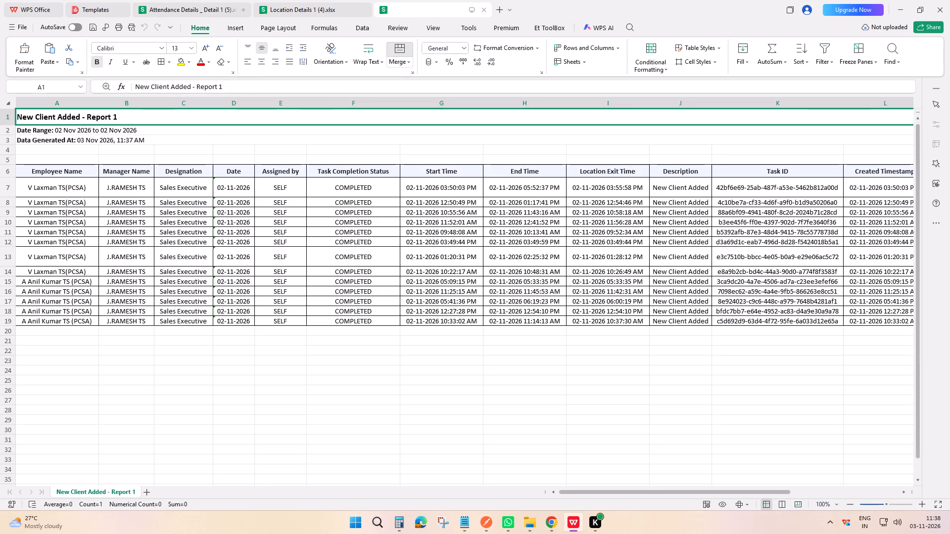
{"action": "left_click_drag", "start_coordinate": [190, 101], "coordinate": [231, 108]}
{"action": "key", "text": "ctrl+minus"}
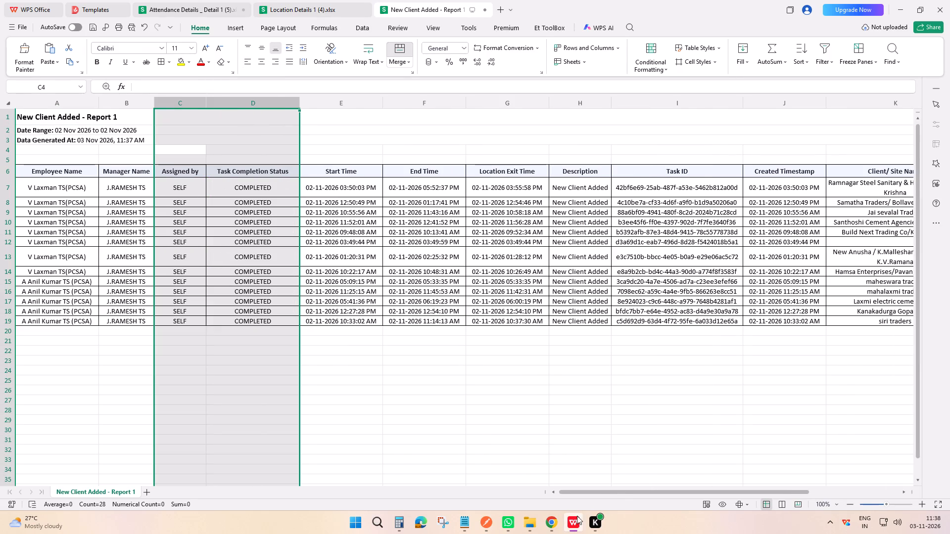
{"action": "left_click_drag", "start_coordinate": [620, 490], "coordinate": [737, 475]}
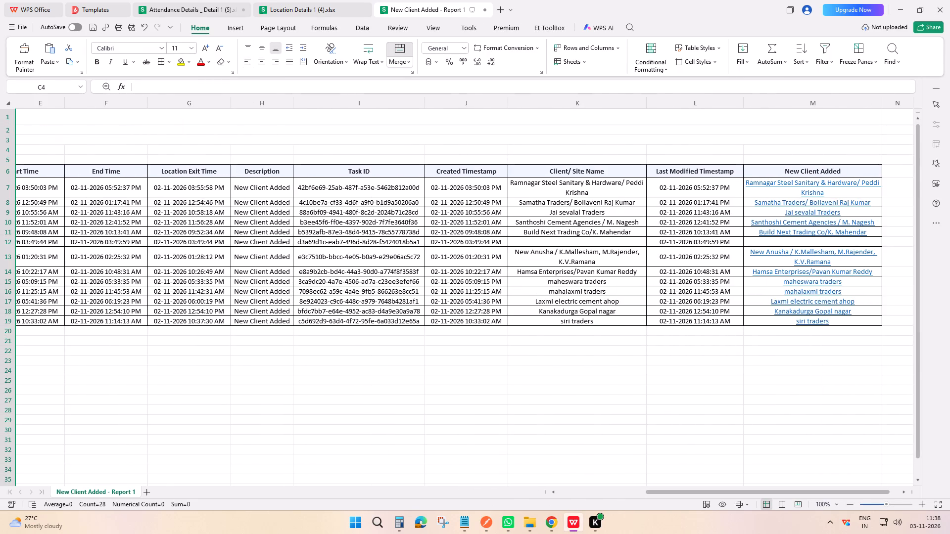
{"action": "left_click_drag", "start_coordinate": [739, 491], "coordinate": [343, 463]}
{"action": "scroll", "coordinate": [236, 267], "scroll_direction": "up", "scroll_amount": 5}
{"action": "key", "text": "ctrl+s"}
Switch to Chrome, download the Client visits task - Report 1 report in Excel format and open the downloaded file.
{"action": "key", "text": "alt+Tab"}
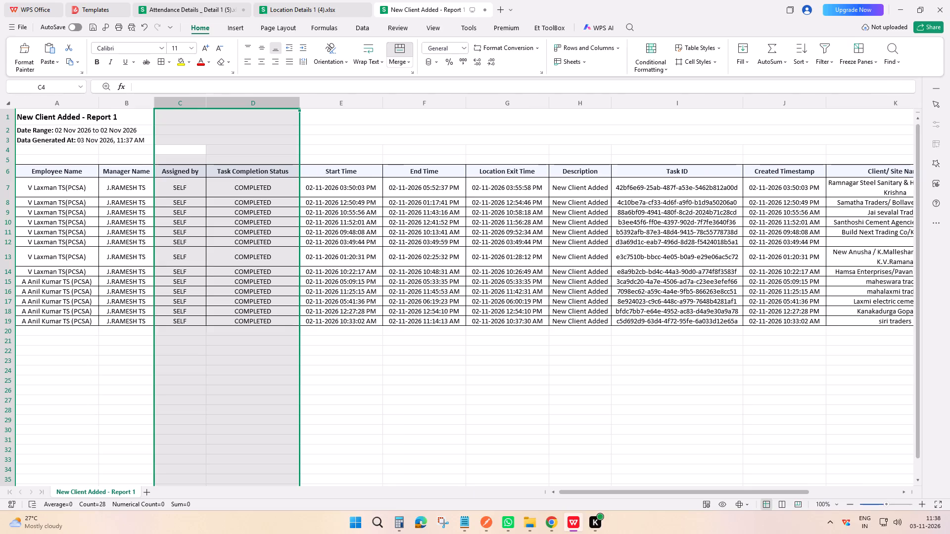
{"action": "left_click", "coordinate": [126, 232]}
{"action": "left_click", "coordinate": [369, 164]}
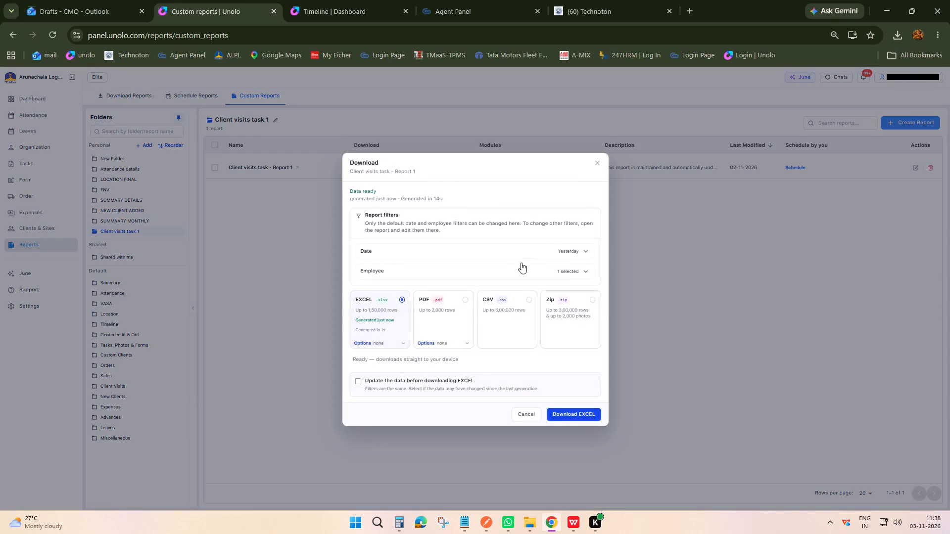
{"action": "left_click", "coordinate": [593, 417]}
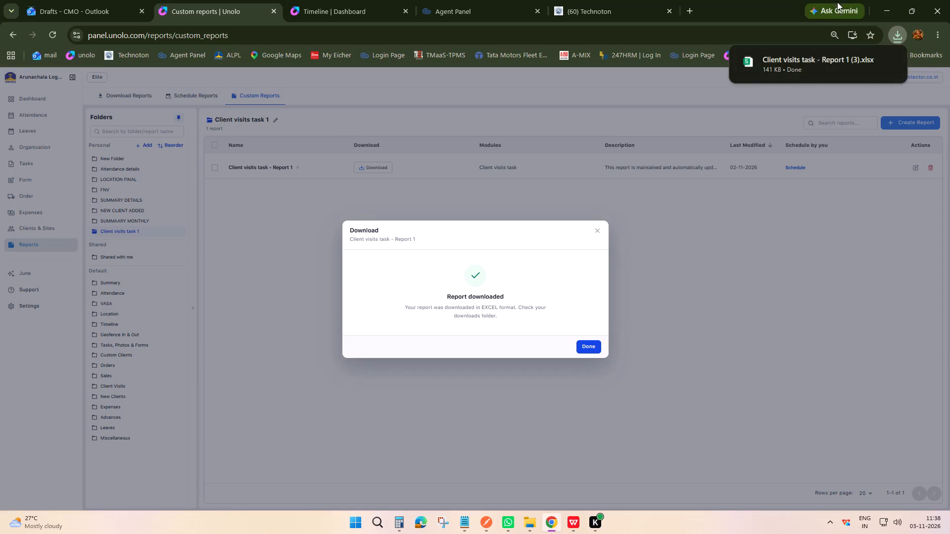
{"action": "left_click", "coordinate": [807, 61]}
Delete the Assigned by, Designation and Add Form columns from the Client visits task - Report 1 sheet.
{"action": "scroll", "coordinate": [524, 260], "scroll_direction": "up", "scroll_amount": 5}
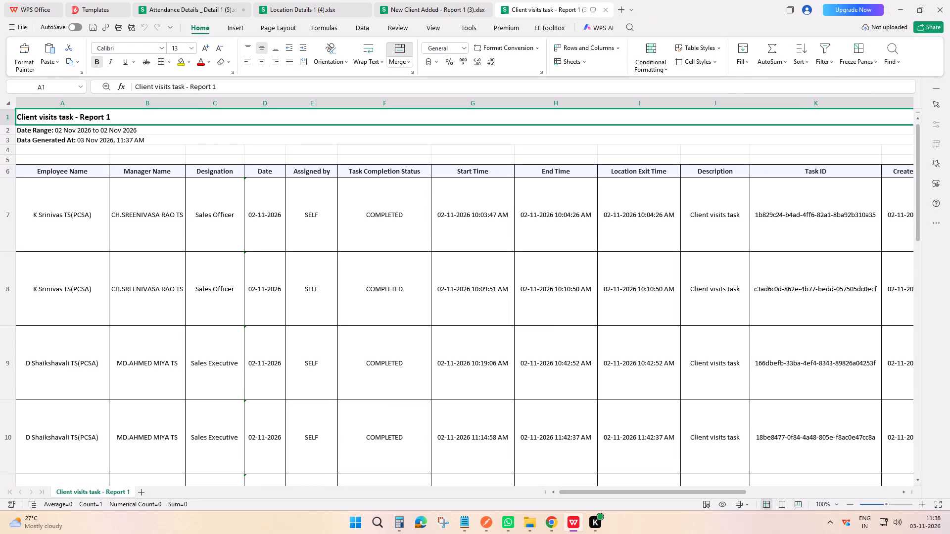
{"action": "left_click", "coordinate": [411, 264]}
{"action": "scroll", "coordinate": [411, 265], "scroll_direction": "up", "scroll_amount": 4}
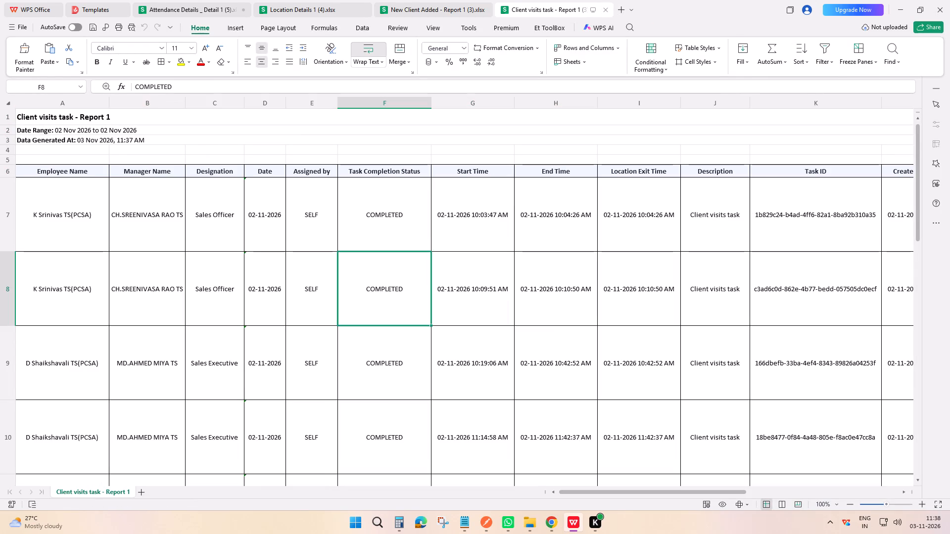
{"action": "left_click", "coordinate": [321, 108]}
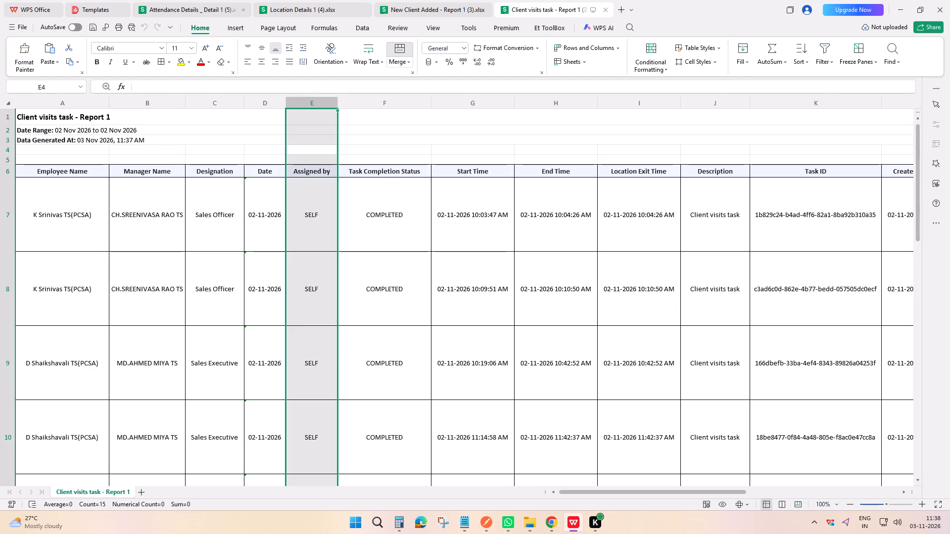
{"action": "key", "text": "ctrl+minus"}
{"action": "left_click", "coordinate": [236, 104]}
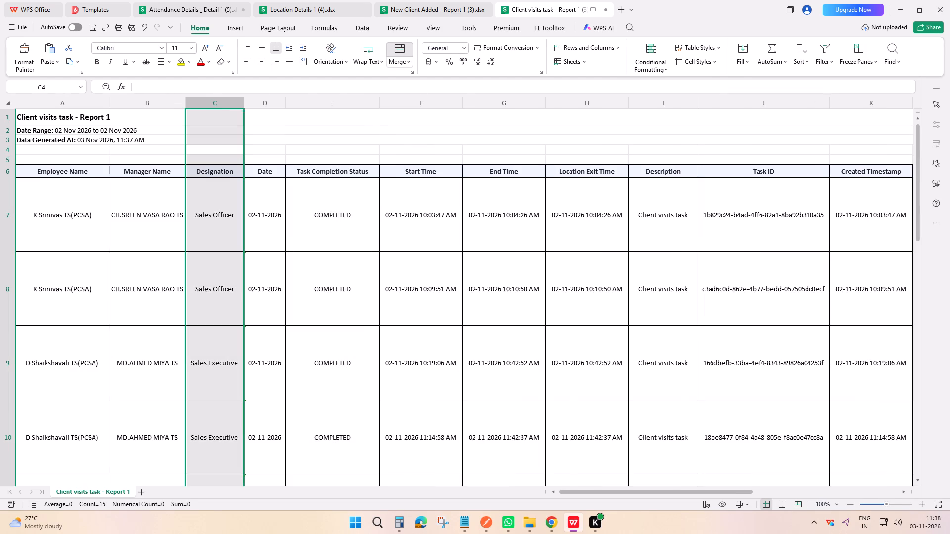
{"action": "key", "text": "ctrl+minus"}
{"action": "left_click_drag", "start_coordinate": [701, 489], "coordinate": [801, 483]}
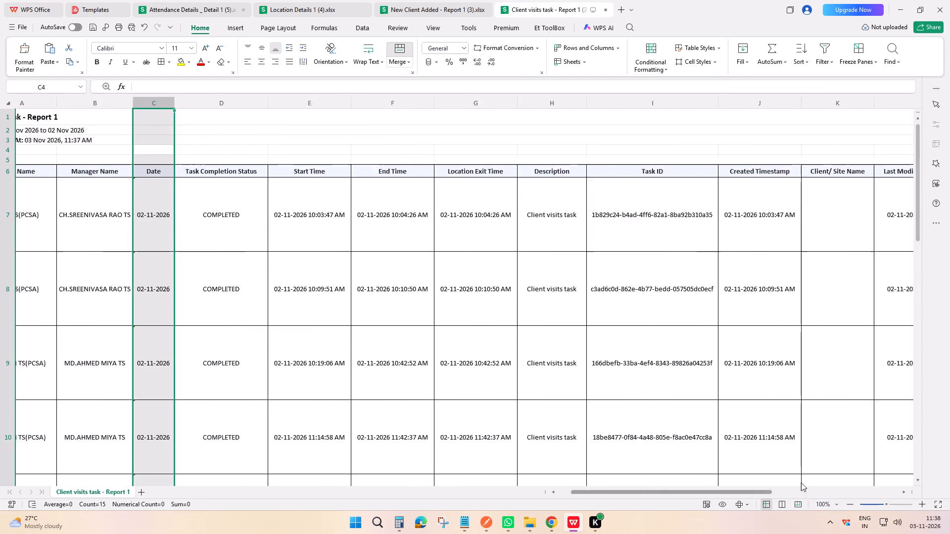
{"action": "left_click_drag", "start_coordinate": [801, 483], "coordinate": [844, 478]}
{"action": "left_click", "coordinate": [868, 104]}
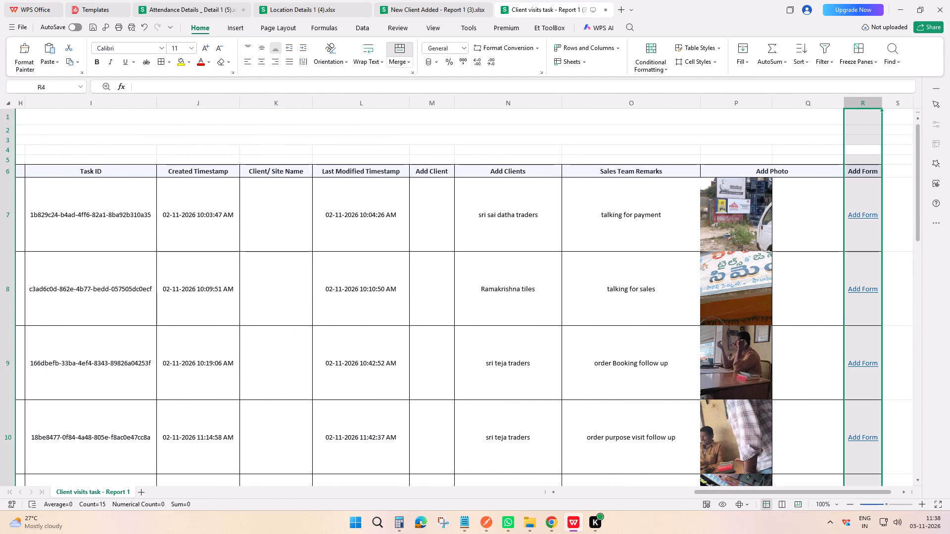
{"action": "key", "text": "ctrl+minus"}
Embed all the Add Photo pictures into their cells and save the Client visits task workbook.
{"action": "right_click", "coordinate": [742, 207]}
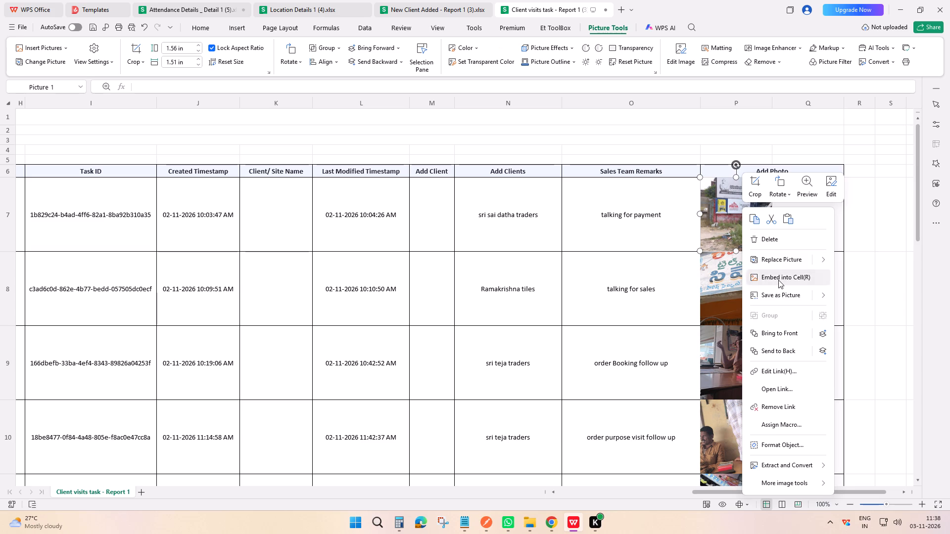
{"action": "left_click", "coordinate": [778, 280]}
{"action": "right_click", "coordinate": [739, 220]}
{"action": "left_click", "coordinate": [760, 88]}
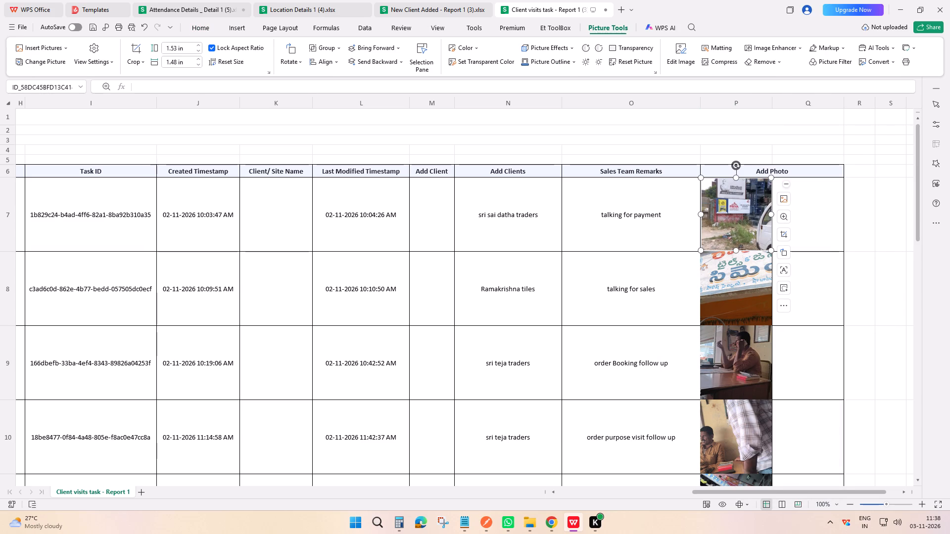
{"action": "left_click", "coordinate": [810, 197]}
{"action": "left_click", "coordinate": [847, 236]}
{"action": "scroll", "coordinate": [792, 241], "scroll_direction": "up", "scroll_amount": 5}
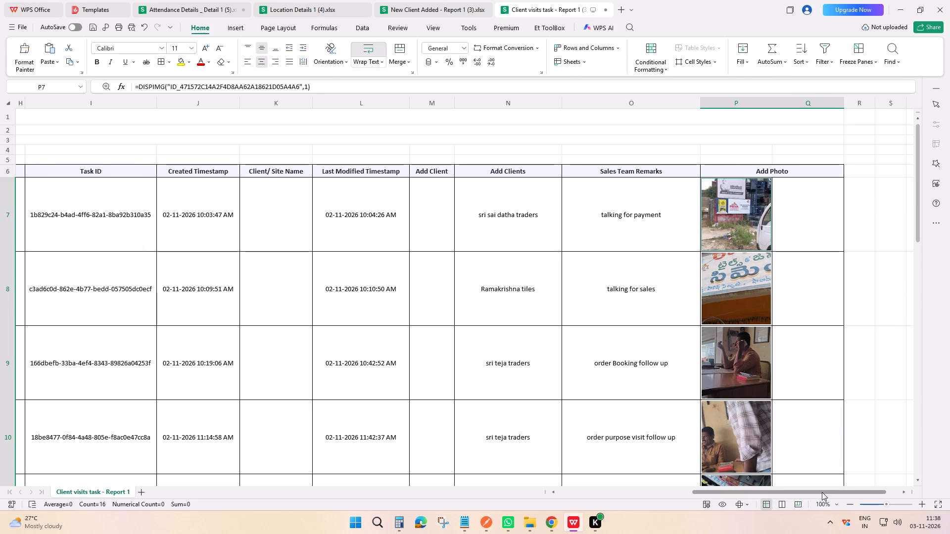
{"action": "left_click_drag", "start_coordinate": [822, 491], "coordinate": [374, 450]}
{"action": "scroll", "coordinate": [363, 220], "scroll_direction": "up", "scroll_amount": 4}
{"action": "left_click", "coordinate": [376, 144]}
{"action": "scroll", "coordinate": [301, 241], "scroll_direction": "up", "scroll_amount": 5}
{"action": "key", "text": "ctrl+s"}
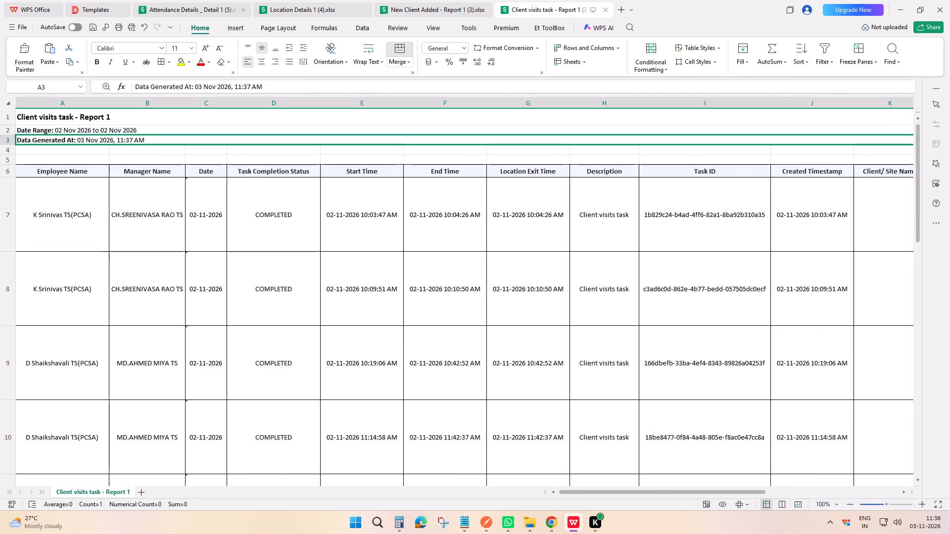
{"action": "key", "text": "ctrl+s"}
{"action": "key", "text": "ctrl+s"}
Add three blank sheets to the Attendance Details workbook after its attendance sheet.
{"action": "scroll", "coordinate": [302, 268], "scroll_direction": "up", "scroll_amount": 1}
{"action": "left_click", "coordinate": [185, 0]}
{"action": "scroll", "coordinate": [236, 322], "scroll_direction": "up", "scroll_amount": 4}
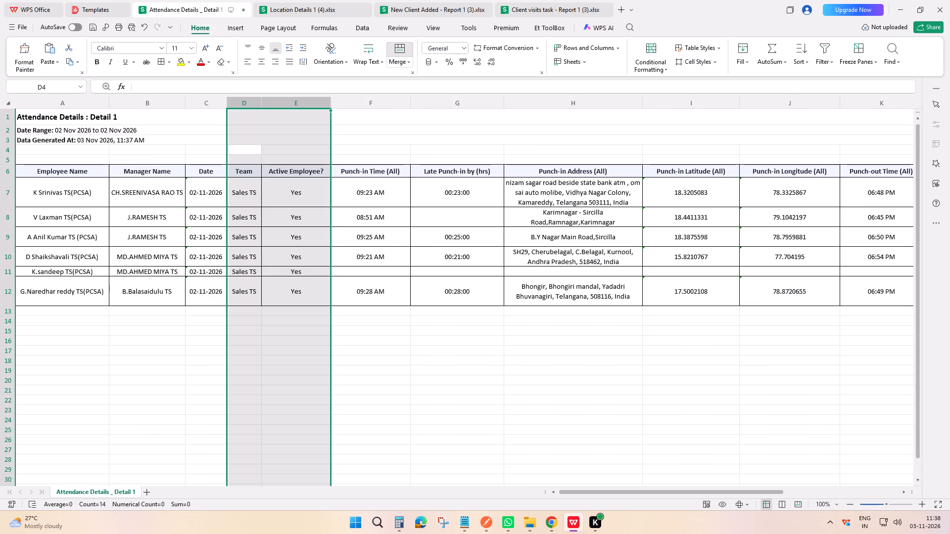
{"action": "left_click", "coordinate": [149, 491]}
{"action": "left_click", "coordinate": [181, 491]}
{"action": "left_click", "coordinate": [210, 493]}
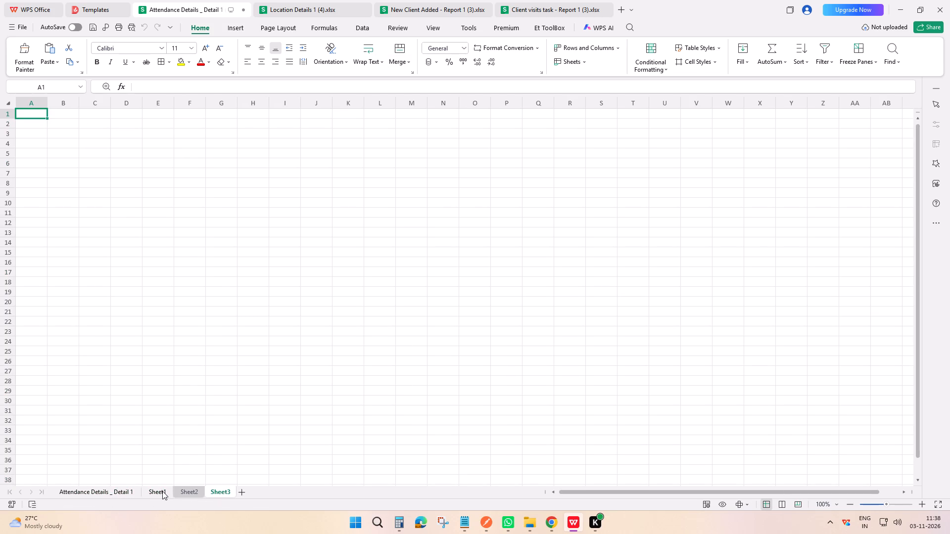
Copy the entire Location Details 1 sheet from its workbook into Sheet1 of the Attendance Details workbook.
{"action": "left_click", "coordinate": [162, 491]}
{"action": "scroll", "coordinate": [182, 65], "scroll_direction": "up", "scroll_amount": 4}
{"action": "left_click", "coordinate": [305, 0]}
{"action": "scroll", "coordinate": [138, 117], "scroll_direction": "up", "scroll_amount": 4}
{"action": "left_click", "coordinate": [0, 101]}
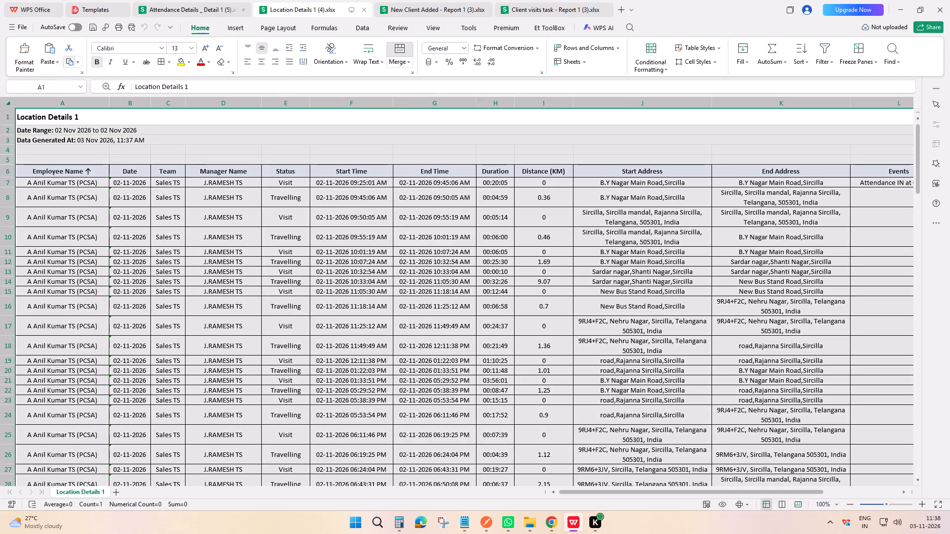
{"action": "key", "text": "ctrl+c"}
{"action": "left_click", "coordinate": [156, 7]}
{"action": "key", "text": "ctrl+v"}
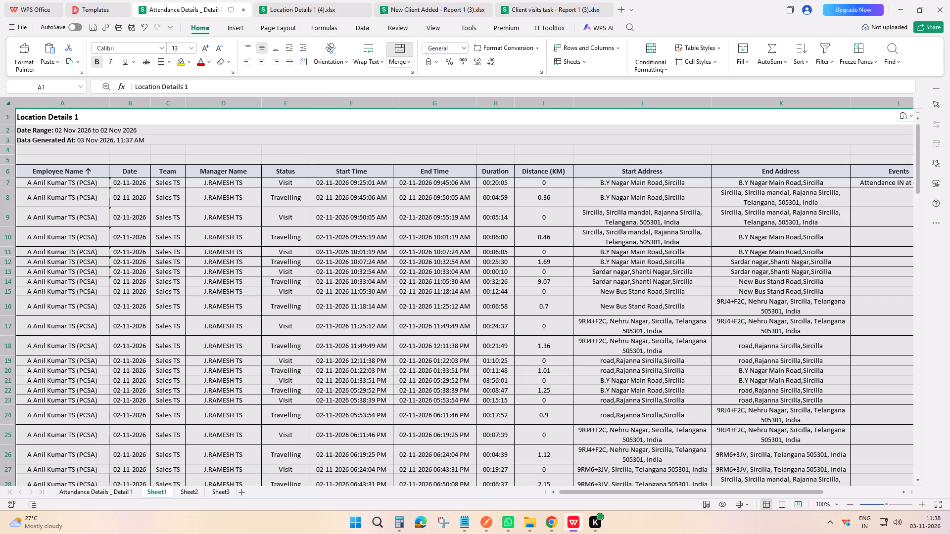
{"action": "left_click", "coordinate": [314, 19]}
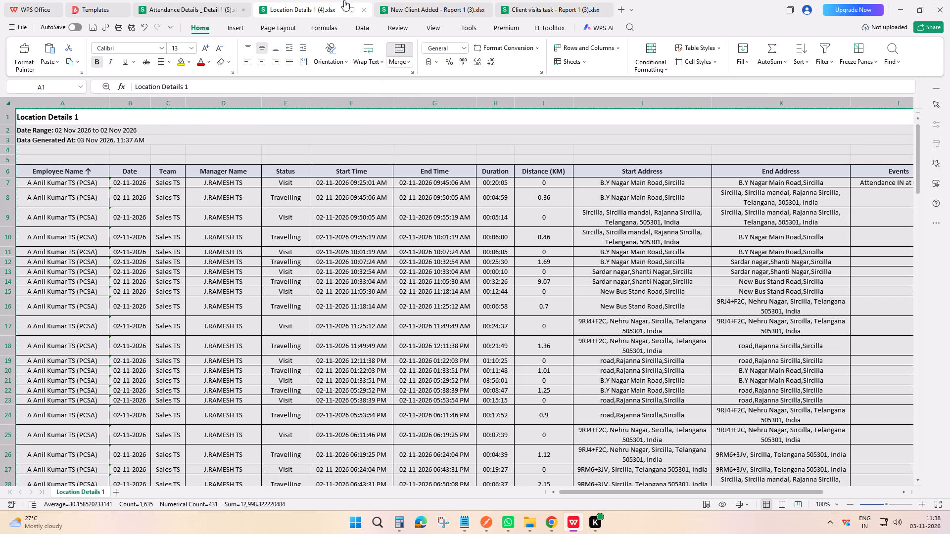
{"action": "key", "text": "Escape"}
Copy the entire New Client Added - Report 1 sheet into Sheet2 of the Attendance Details workbook.
{"action": "left_click", "coordinate": [431, 0]}
{"action": "scroll", "coordinate": [230, 210], "scroll_direction": "up", "scroll_amount": 4}
{"action": "left_click", "coordinate": [6, 102]}
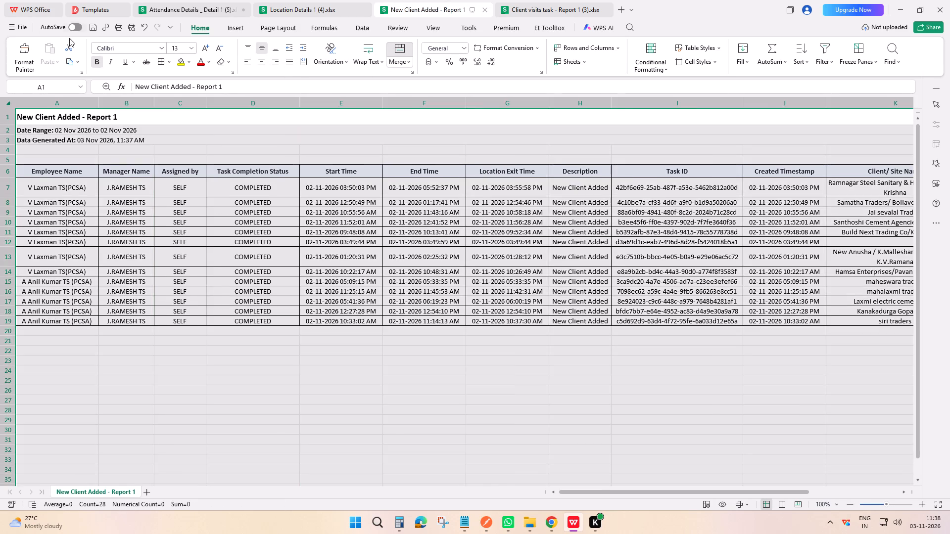
{"action": "key", "text": "ctrl+c"}
{"action": "left_click", "coordinate": [139, 0], "text": "ctrl"}
{"action": "left_click", "coordinate": [197, 489]}
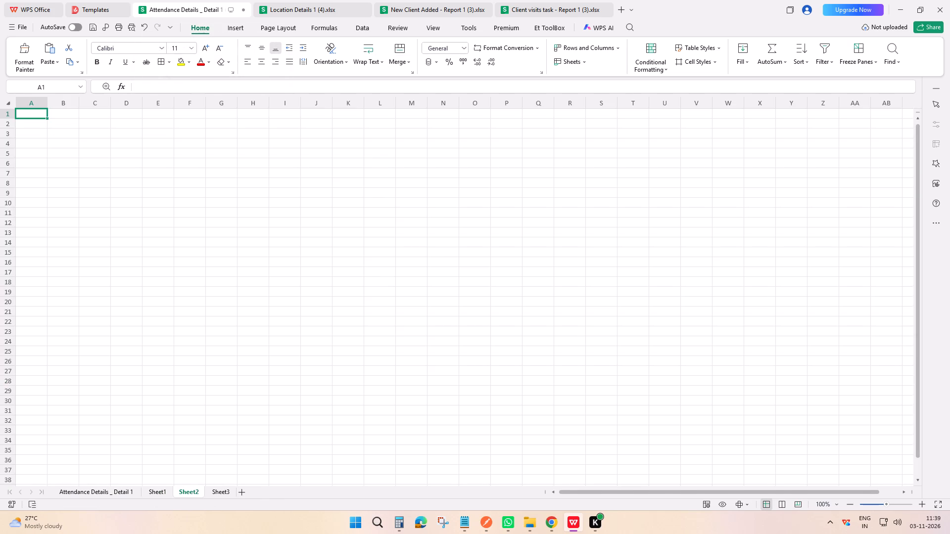
{"action": "key", "text": "ctrl+v"}
Copy the entire Client visits task - Report 1 sheet into Sheet3 of the Attendance Details workbook.
{"action": "left_click", "coordinate": [540, 0]}
{"action": "scroll", "coordinate": [247, 192], "scroll_direction": "up", "scroll_amount": 3}
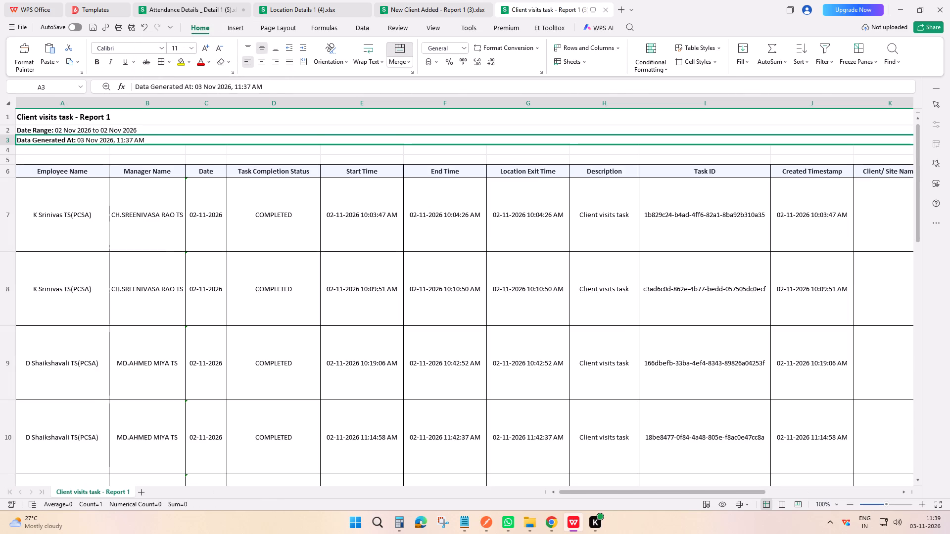
{"action": "left_click", "coordinate": [5, 101]}
{"action": "key", "text": "ctrl+c"}
{"action": "left_click", "coordinate": [177, 4]}
{"action": "left_click", "coordinate": [225, 494]}
{"action": "key", "text": "ctrl+v"}
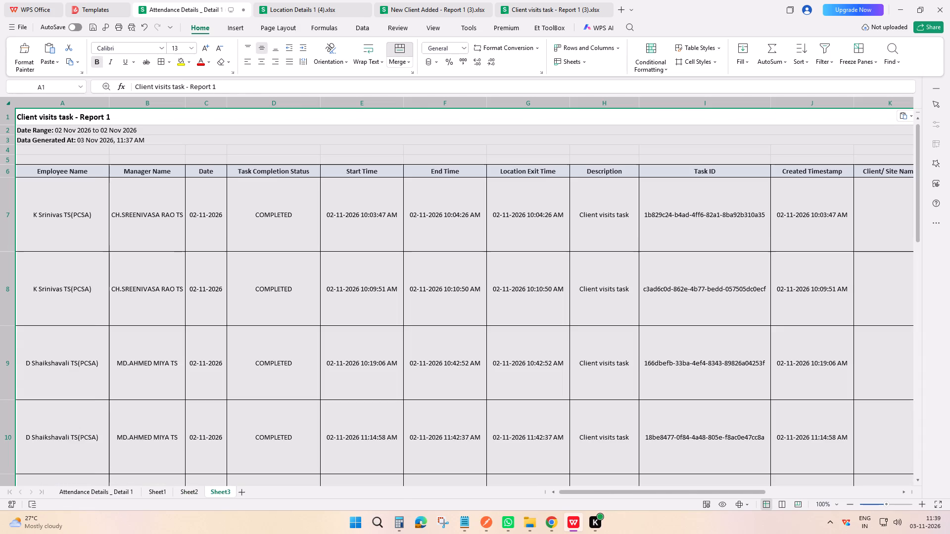
{"action": "scroll", "coordinate": [299, 323], "scroll_direction": "up", "scroll_amount": 5}
{"action": "left_click", "coordinate": [393, 148]}
{"action": "key", "text": "Escape"}
Rename Sheet3 as Client visits task - Report 1, copying the name from its title cell.
{"action": "scroll", "coordinate": [354, 184], "scroll_direction": "up", "scroll_amount": 4}
{"action": "left_click", "coordinate": [128, 123]}
{"action": "key", "text": "ctrl+c"}
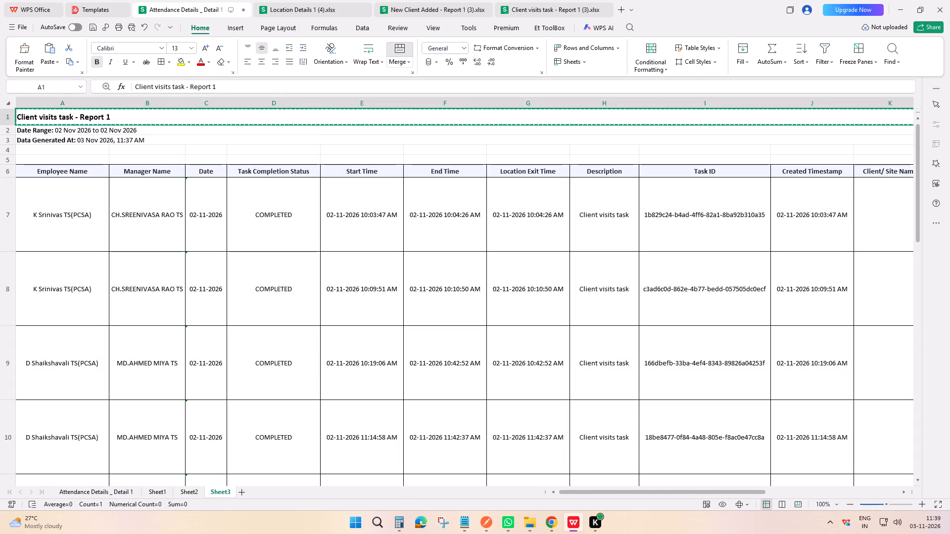
{"action": "double_click", "coordinate": [225, 497]}
{"action": "key", "text": "ctrl+v"}
Rename Sheet2 as New Client Added - Report 1, copying the name from its title cell.
{"action": "left_click", "coordinate": [188, 494]}
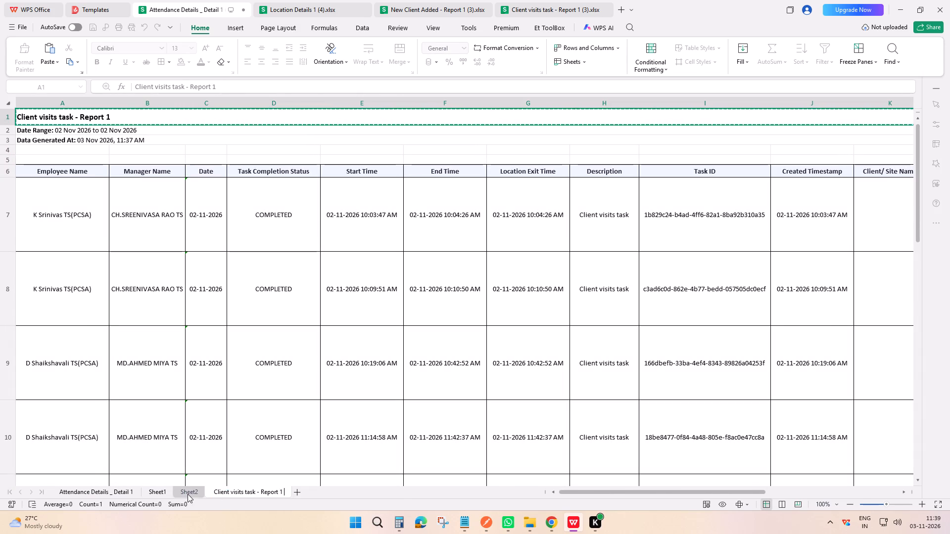
{"action": "left_click", "coordinate": [132, 118]}
{"action": "key", "text": "ctrl+c"}
{"action": "double_click", "coordinate": [192, 487]}
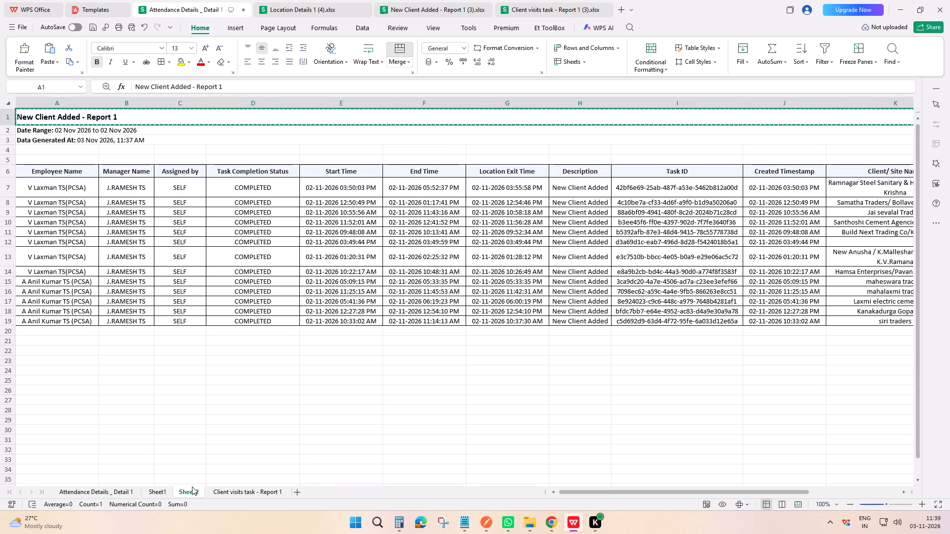
{"action": "key", "text": "ctrl+v"}
Rename Sheet1 as Location Details 1 from its title cell and clear the copy selection.
{"action": "left_click", "coordinate": [146, 493]}
{"action": "left_click", "coordinate": [102, 116]}
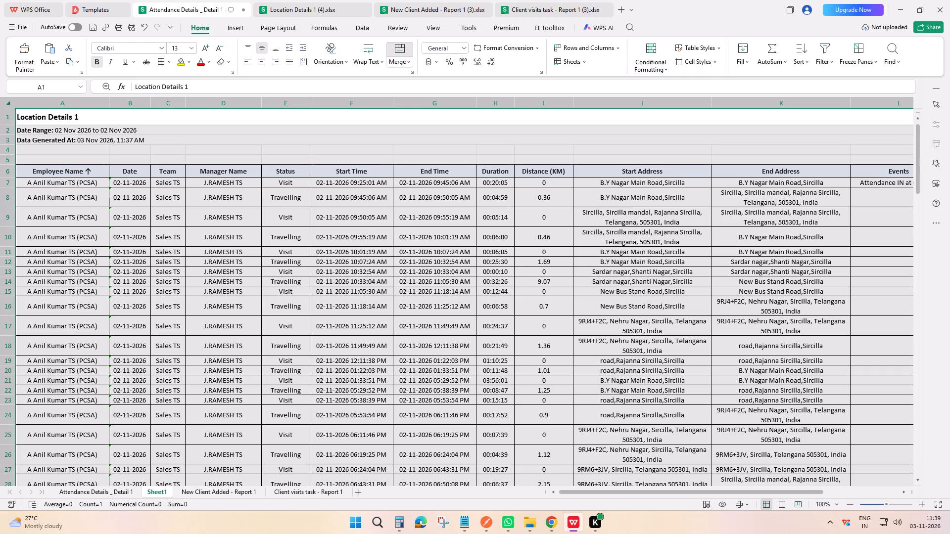
{"action": "key", "text": "ctrl+c"}
{"action": "double_click", "coordinate": [158, 493]}
{"action": "key", "text": "ctrl+v"}
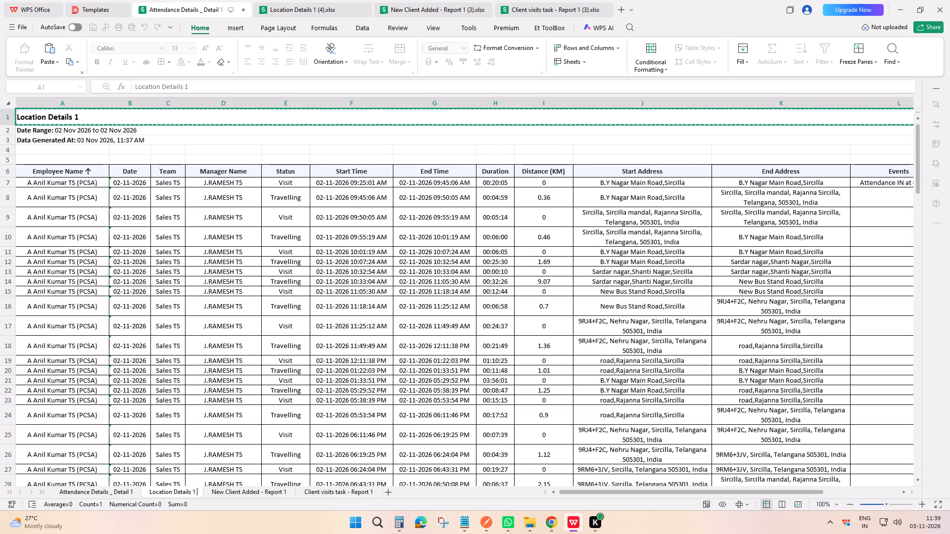
{"action": "key", "text": "Return"}
{"action": "scroll", "coordinate": [329, 175], "scroll_direction": "up", "scroll_amount": 3}
{"action": "left_click", "coordinate": [330, 149]}
{"action": "key", "text": "Escape"}
{"action": "scroll", "coordinate": [307, 190], "scroll_direction": "up", "scroll_amount": 5}
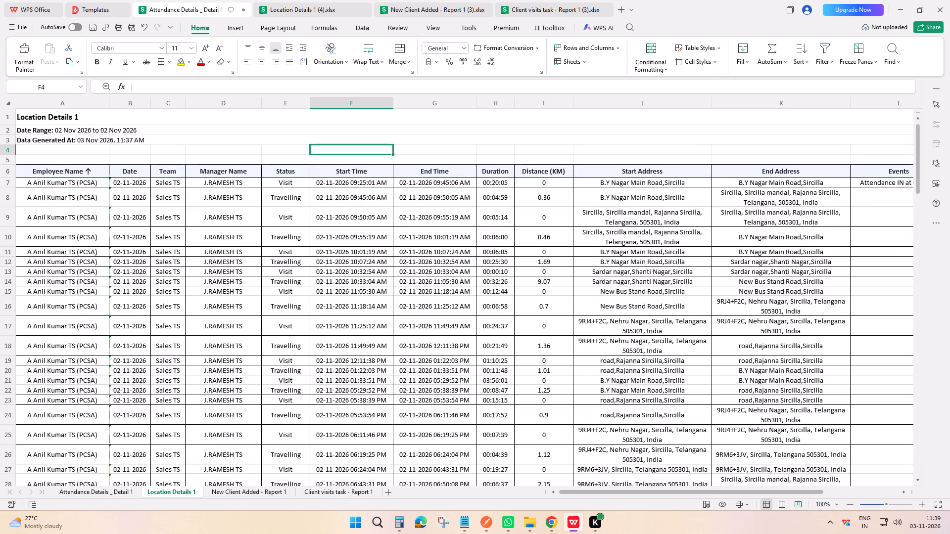
Save the combined Attendance Details workbook as TS Daily Report.xlsx in the Desktop report folder, replacing the existing file.
{"action": "scroll", "coordinate": [128, 152], "scroll_direction": "up", "scroll_amount": 3}
{"action": "left_click", "coordinate": [22, 28]}
{"action": "left_click", "coordinate": [57, 112]}
{"action": "key", "text": "BackSpace"}
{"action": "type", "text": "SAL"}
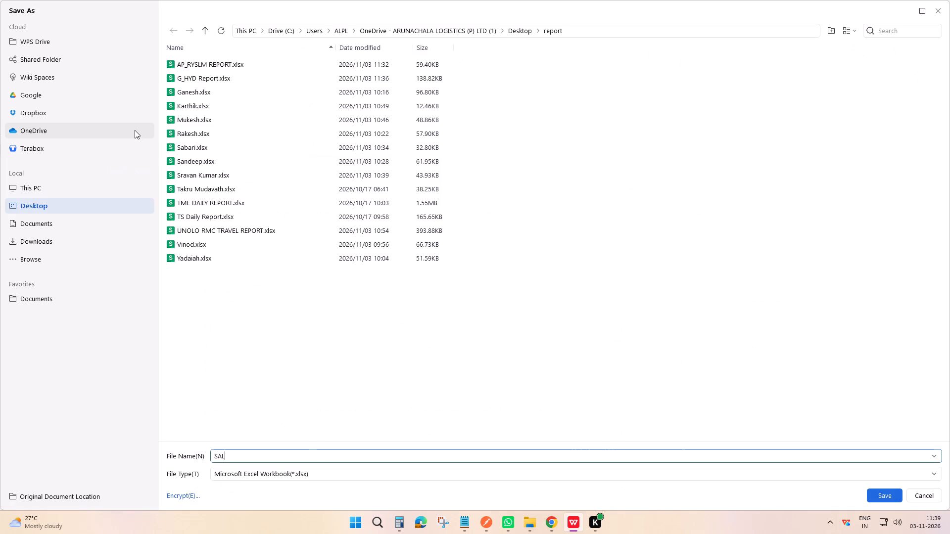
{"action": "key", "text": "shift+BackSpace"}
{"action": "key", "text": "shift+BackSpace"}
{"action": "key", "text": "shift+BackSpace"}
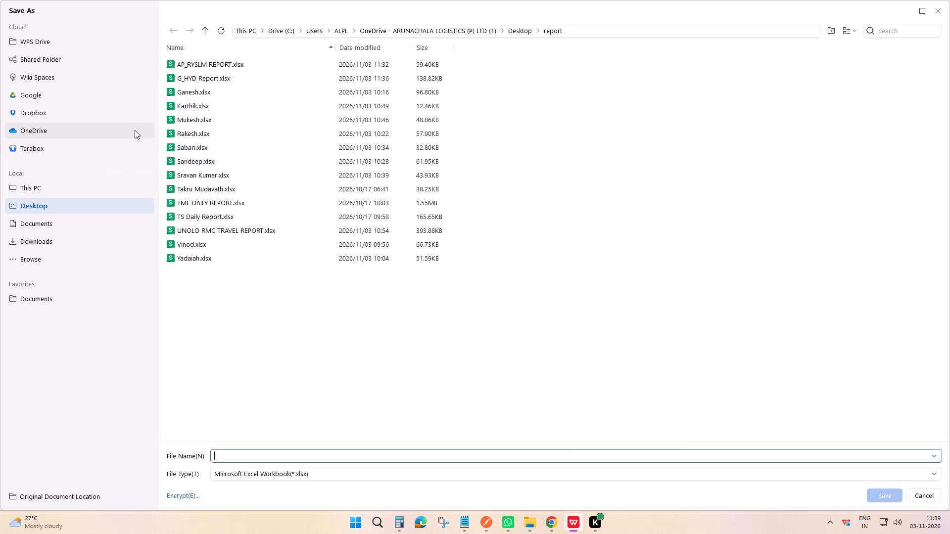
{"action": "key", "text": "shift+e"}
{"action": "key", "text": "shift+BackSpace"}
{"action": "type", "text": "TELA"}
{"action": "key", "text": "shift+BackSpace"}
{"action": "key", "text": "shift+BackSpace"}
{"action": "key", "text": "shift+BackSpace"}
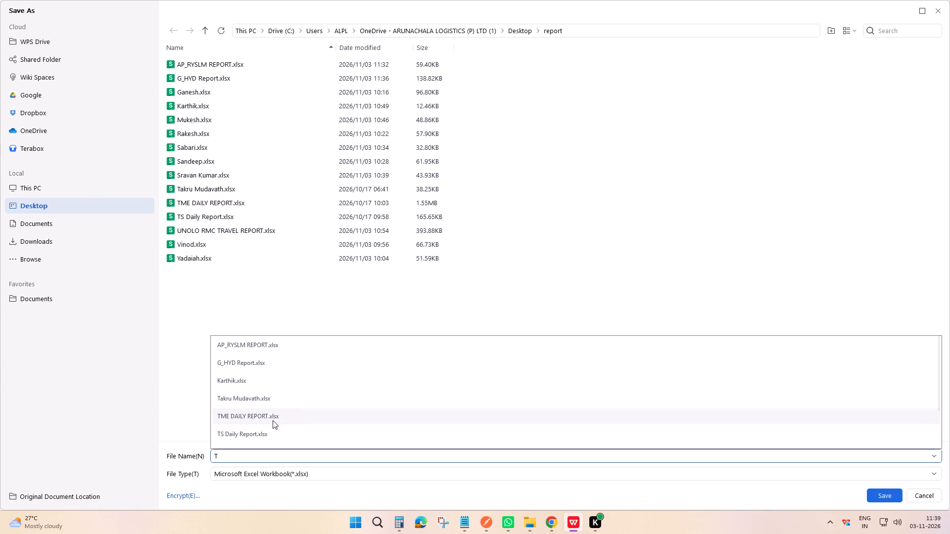
{"action": "left_click", "coordinate": [256, 433]}
{"action": "left_click", "coordinate": [868, 495]}
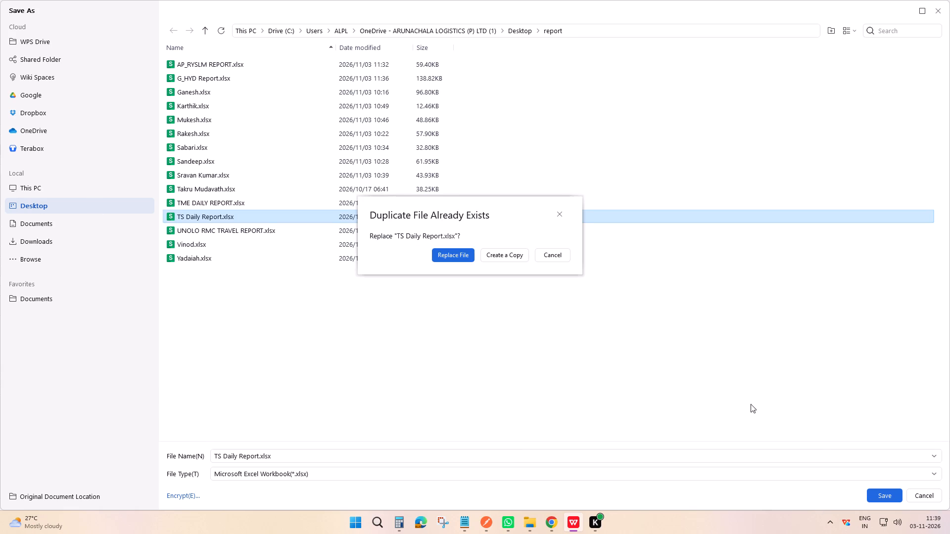
{"action": "left_click", "coordinate": [461, 249]}
Switch to the browser's Unolo Custom Reports page with the Client visits task 1 folder.
{"action": "scroll", "coordinate": [362, 264], "scroll_direction": "up", "scroll_amount": 9}
{"action": "key", "text": "alt+Tab"}
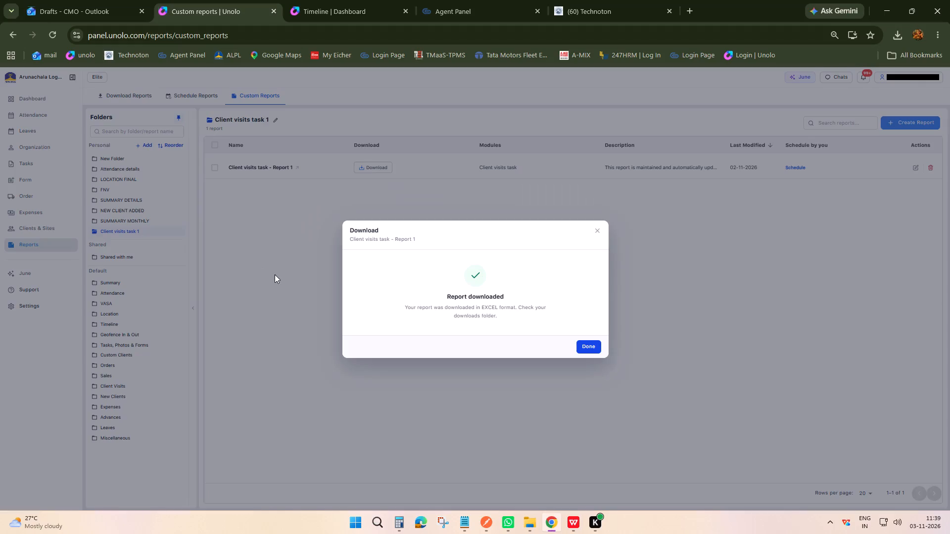
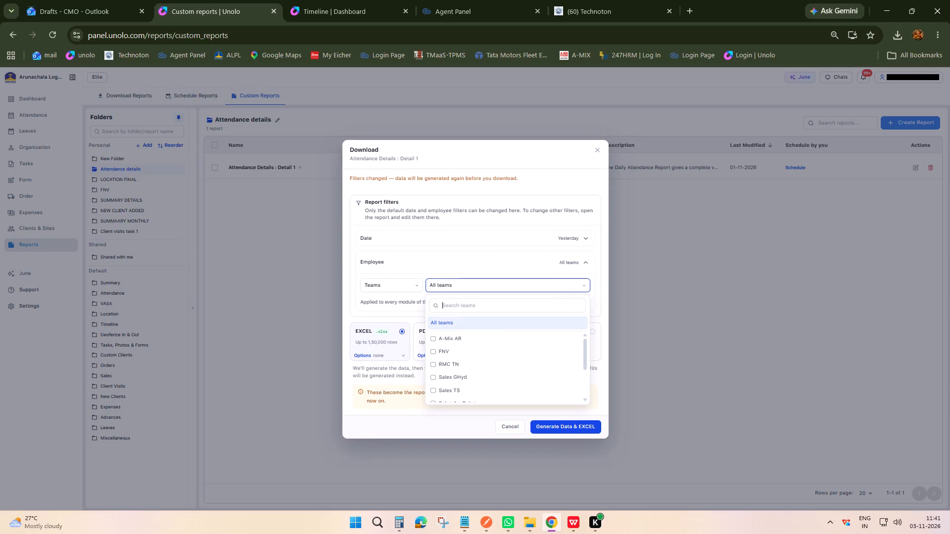
Generate the Attendance Details : Detail 1 Excel report for the TECHNO MARKETING ENGINEER TN, KN, TS and AP teams.
{"action": "scroll", "coordinate": [503, 348], "scroll_direction": "down", "scroll_amount": 3}
{"action": "left_click", "coordinate": [476, 358]}
{"action": "left_click", "coordinate": [475, 365]}
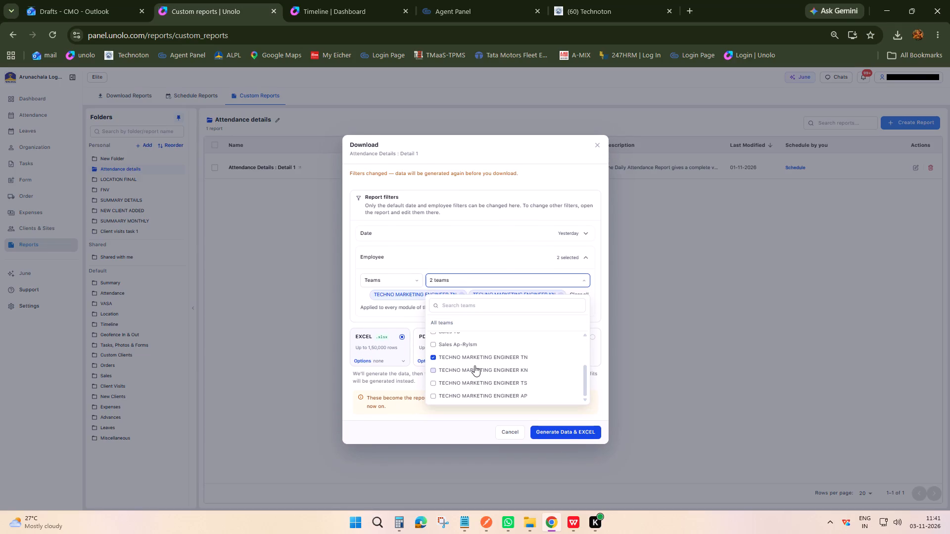
{"action": "left_click", "coordinate": [471, 378]}
{"action": "left_click", "coordinate": [467, 397]}
{"action": "left_click", "coordinate": [561, 437]}
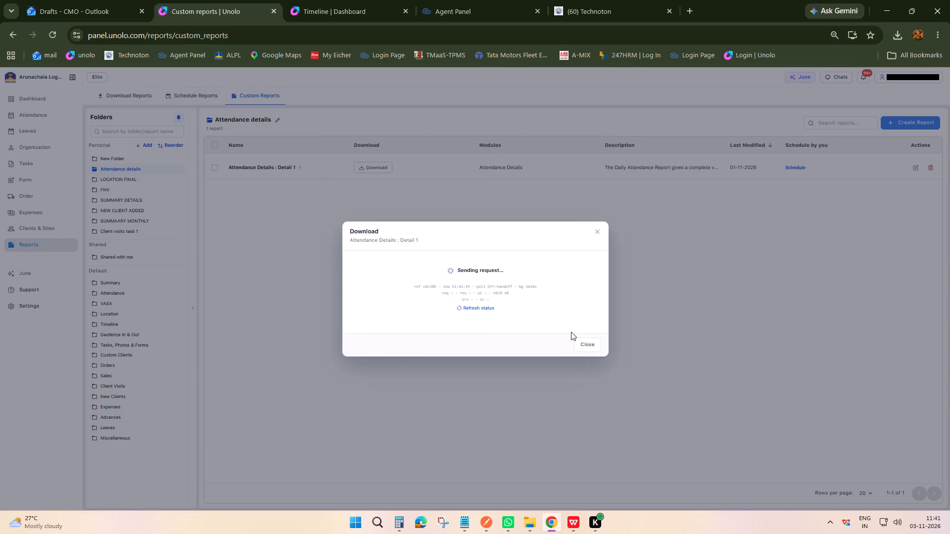
{"action": "left_click", "coordinate": [592, 356]}
Generate the Location Details 1 Excel report from LOCATION FINAL, replacing Sales TS with the TECHNO MARKETING ENGINEER TN, KN, TS and AP teams.
{"action": "left_click", "coordinate": [140, 181]}
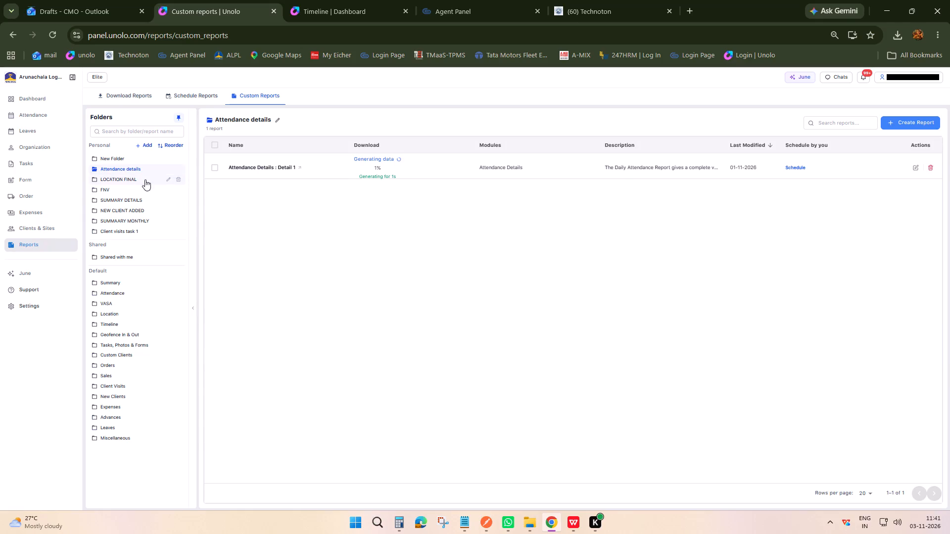
{"action": "left_click", "coordinate": [367, 167]}
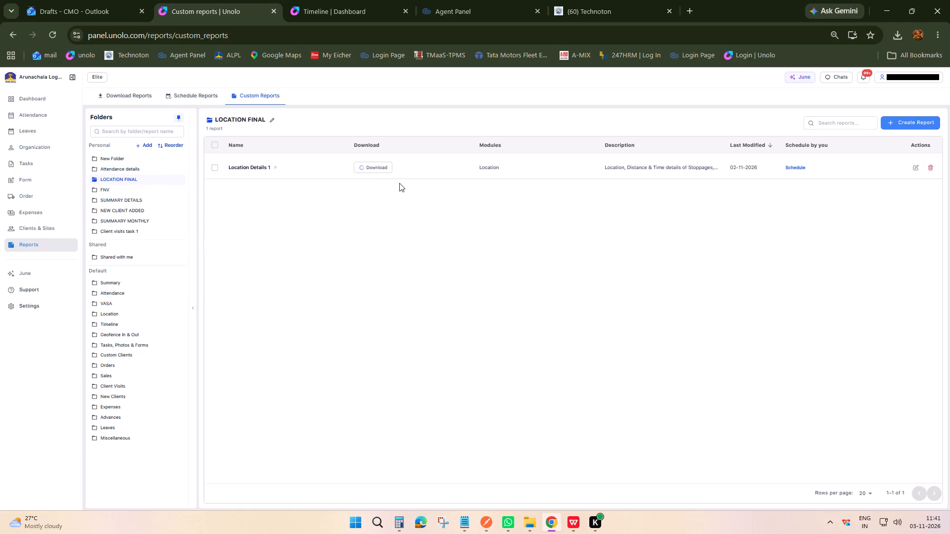
{"action": "left_click", "coordinate": [584, 270]}
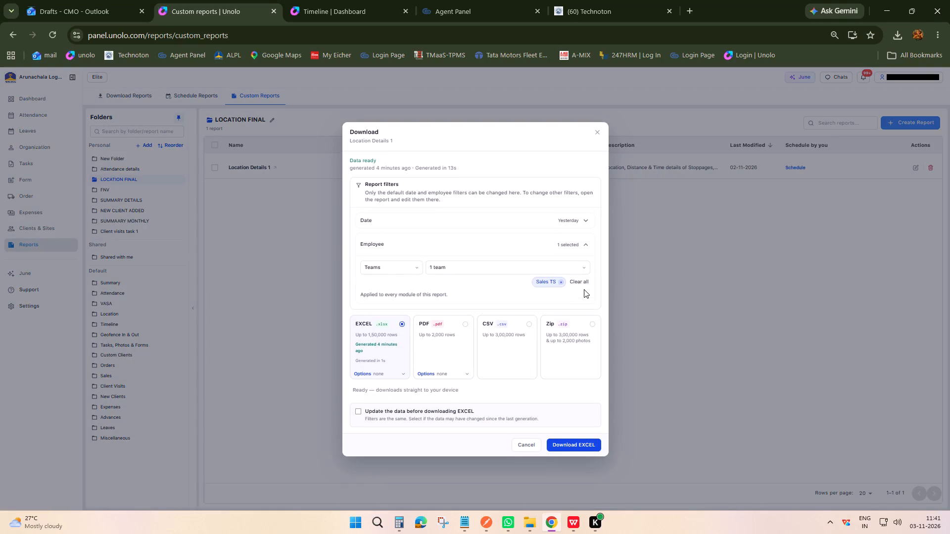
{"action": "left_click", "coordinate": [585, 286]}
{"action": "left_click", "coordinate": [583, 288]}
{"action": "scroll", "coordinate": [528, 342], "scroll_direction": "down", "scroll_amount": 4}
{"action": "left_click", "coordinate": [486, 357]}
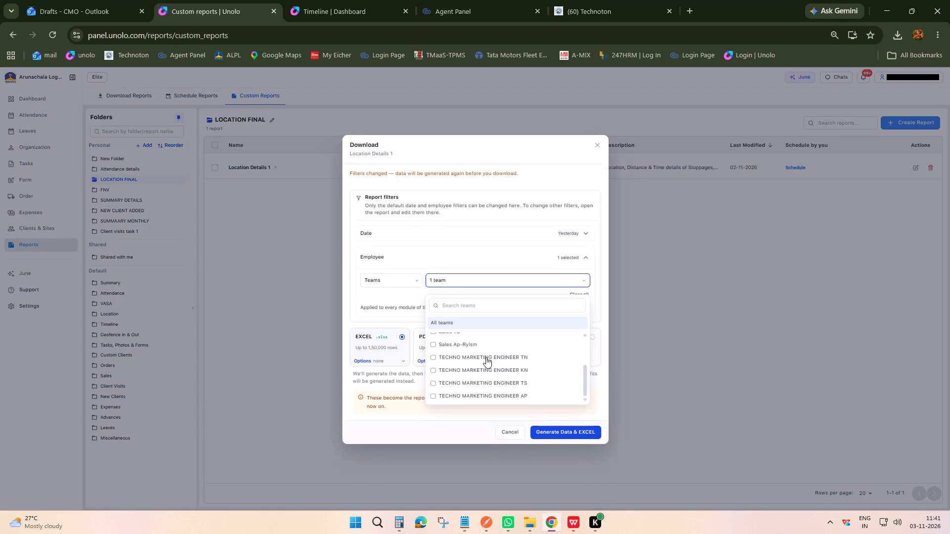
{"action": "left_click", "coordinate": [485, 366]}
{"action": "left_click", "coordinate": [481, 383]}
{"action": "left_click", "coordinate": [480, 394]}
{"action": "left_click", "coordinate": [572, 442]}
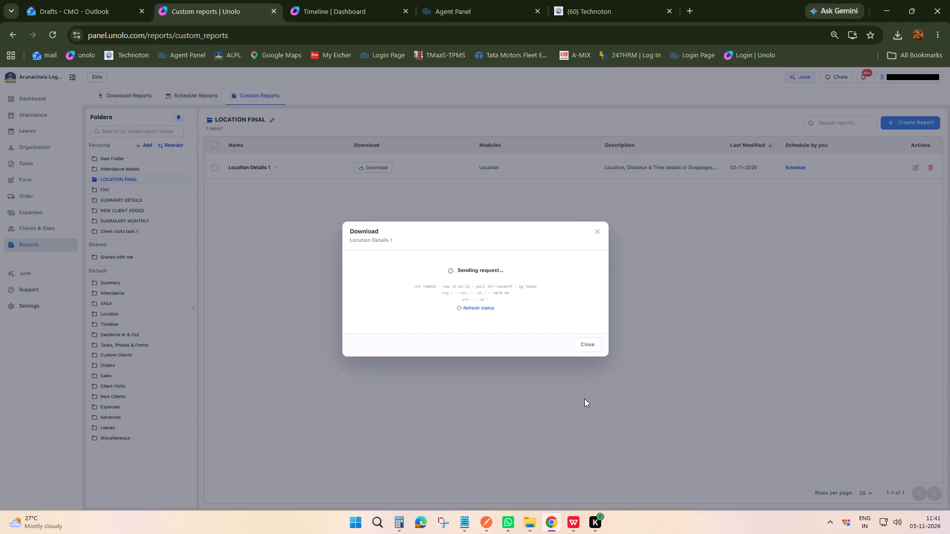
{"action": "left_click", "coordinate": [589, 357]}
Generate the New Client Added - Report 1 Excel report for the TECHNO MARKETING ENGINEER TN, KN, TS and AP teams.
{"action": "left_click", "coordinate": [126, 212]}
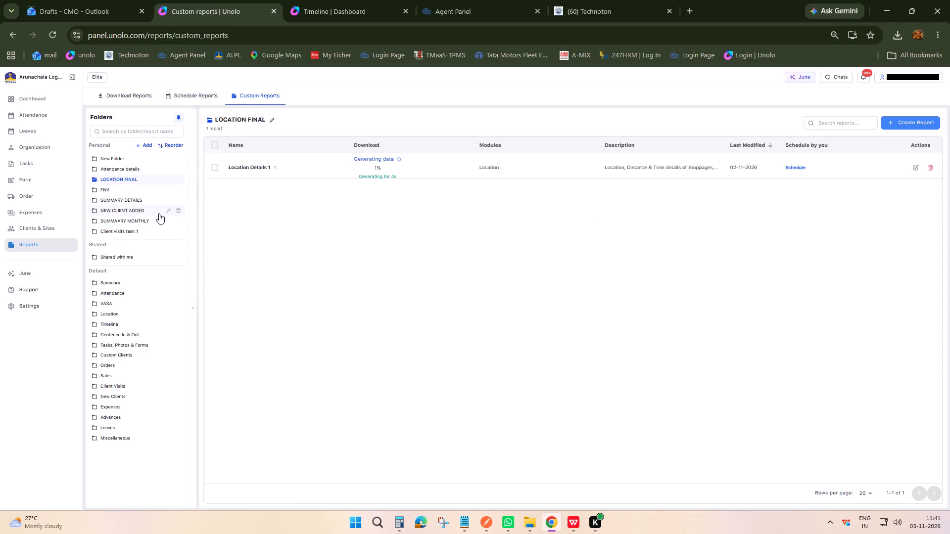
{"action": "left_click", "coordinate": [387, 166]}
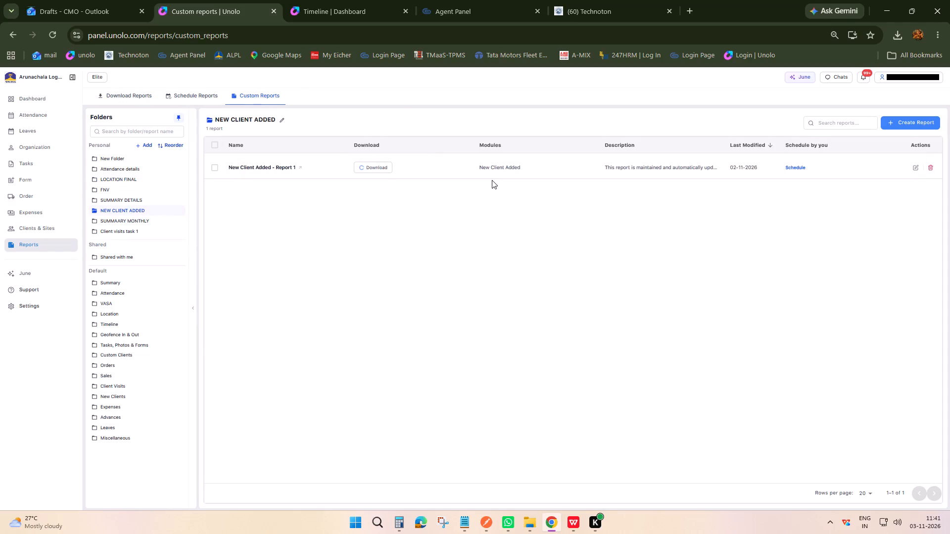
{"action": "left_click", "coordinate": [575, 266]}
{"action": "left_click", "coordinate": [583, 282]}
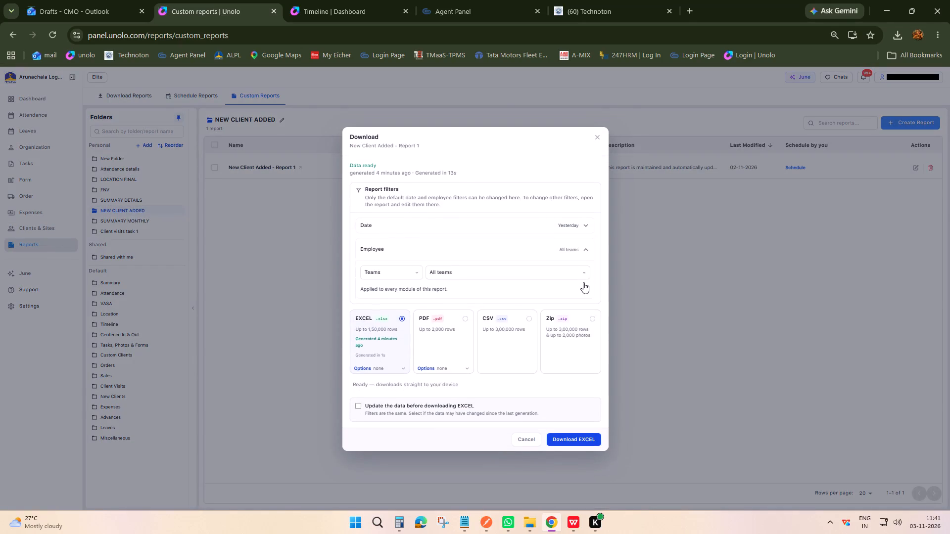
{"action": "left_click", "coordinate": [583, 282]}
{"action": "scroll", "coordinate": [548, 322], "scroll_direction": "down", "scroll_amount": 5}
{"action": "left_click", "coordinate": [506, 356]}
{"action": "left_click", "coordinate": [502, 370]}
{"action": "left_click", "coordinate": [500, 378]}
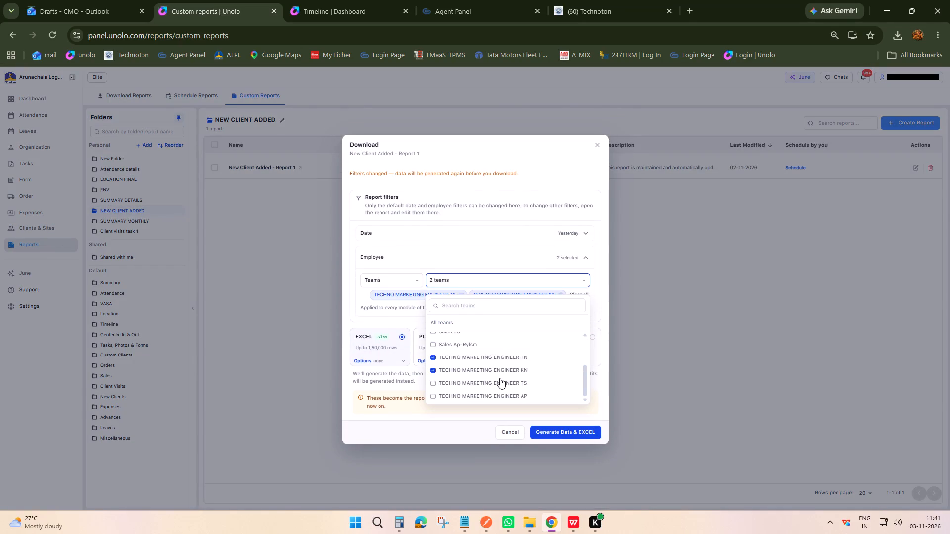
{"action": "left_click", "coordinate": [495, 396]}
{"action": "left_click", "coordinate": [567, 441]}
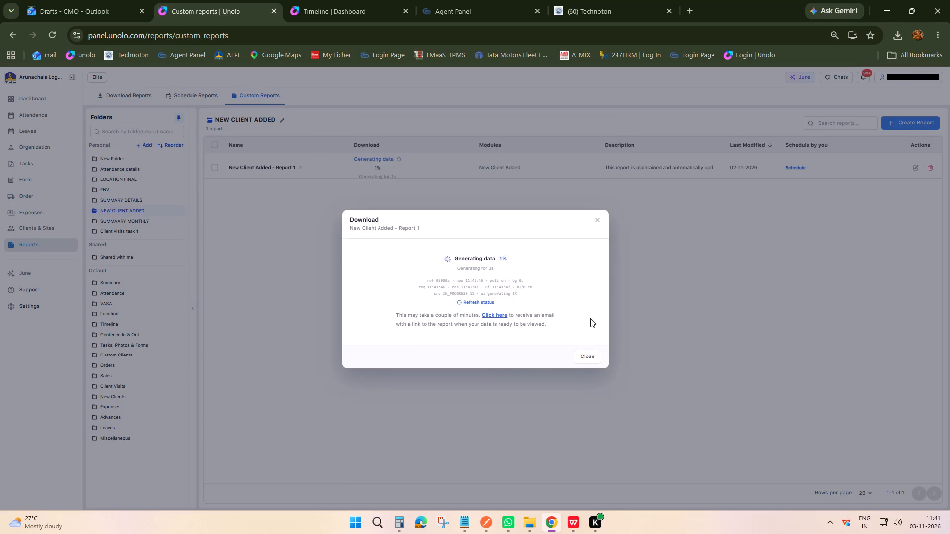
{"action": "left_click", "coordinate": [585, 359]}
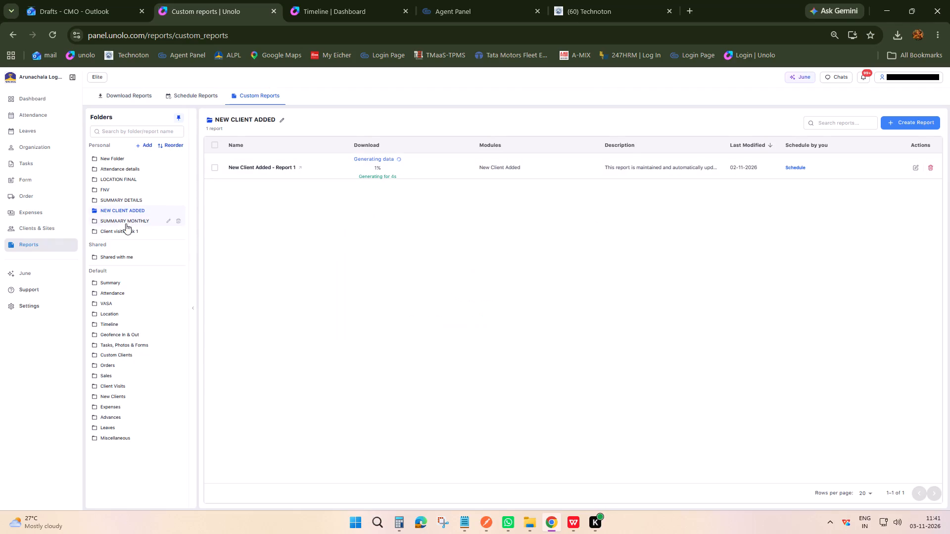
Generate the Client visits task - Report 1 Excel report for the TECHNO MARKETING ENGINEER TN, KN, TS and AP teams.
{"action": "left_click", "coordinate": [124, 227]}
{"action": "left_click", "coordinate": [381, 171]}
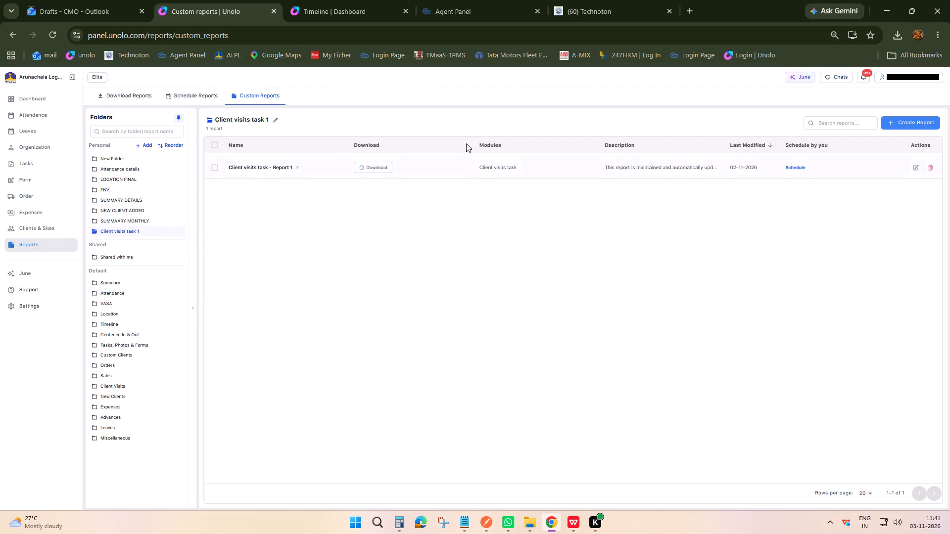
{"action": "left_click", "coordinate": [565, 266]}
{"action": "left_click", "coordinate": [584, 280]}
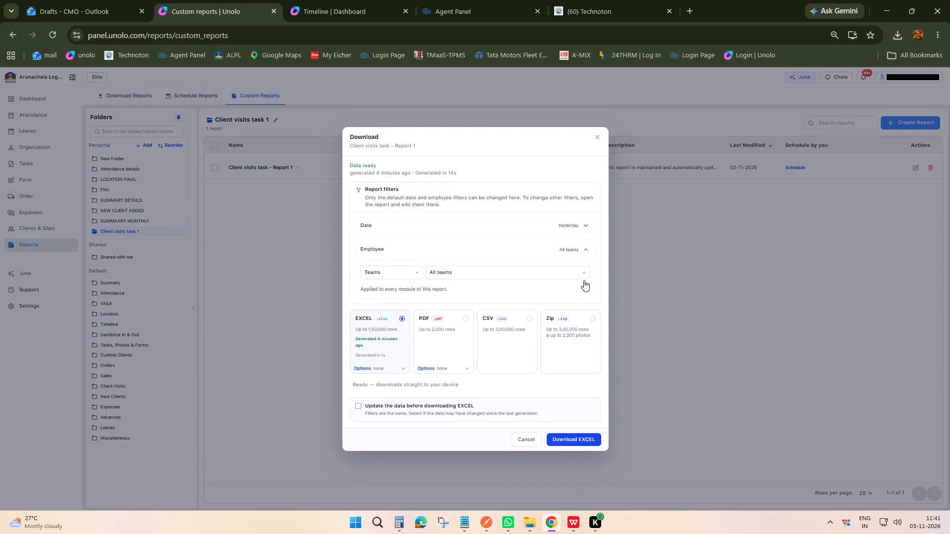
{"action": "left_click", "coordinate": [579, 286]}
{"action": "scroll", "coordinate": [532, 335], "scroll_direction": "down", "scroll_amount": 5}
{"action": "left_click", "coordinate": [497, 356]}
{"action": "left_click", "coordinate": [492, 368]}
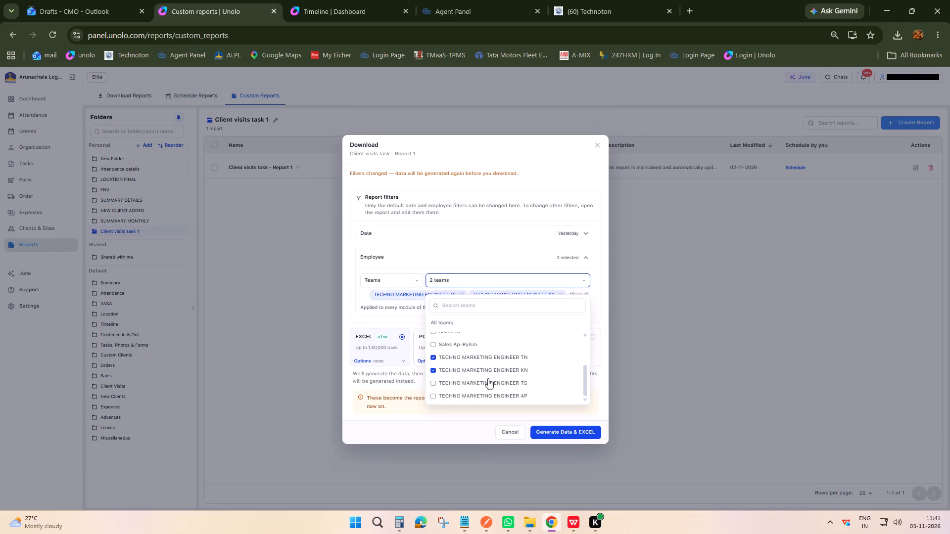
{"action": "left_click", "coordinate": [488, 378]}
{"action": "left_click", "coordinate": [483, 395]}
{"action": "left_click", "coordinate": [570, 437]}
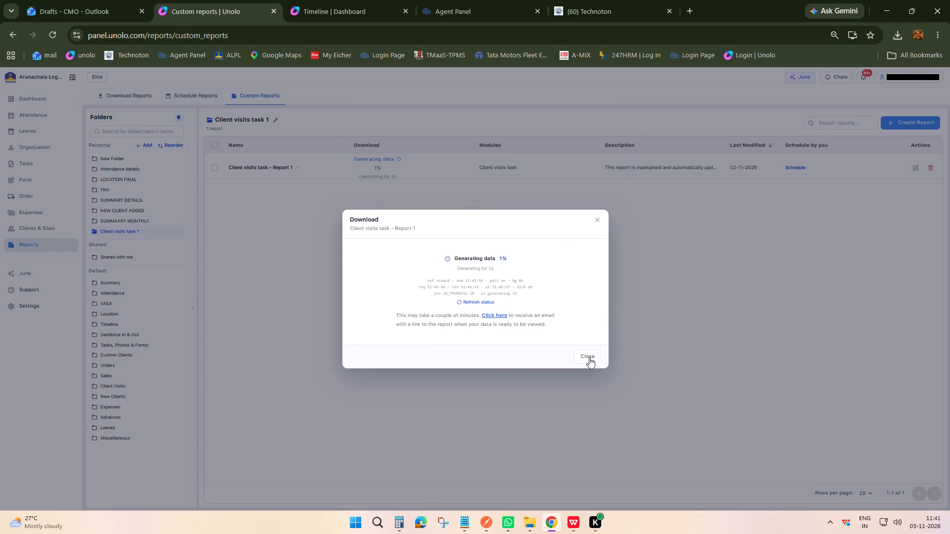
{"action": "left_click", "coordinate": [589, 357]}
Download the generated Attendance Details : Detail 1 report as Excel and open the file.
{"action": "left_click", "coordinate": [118, 171]}
{"action": "left_click", "coordinate": [383, 168]}
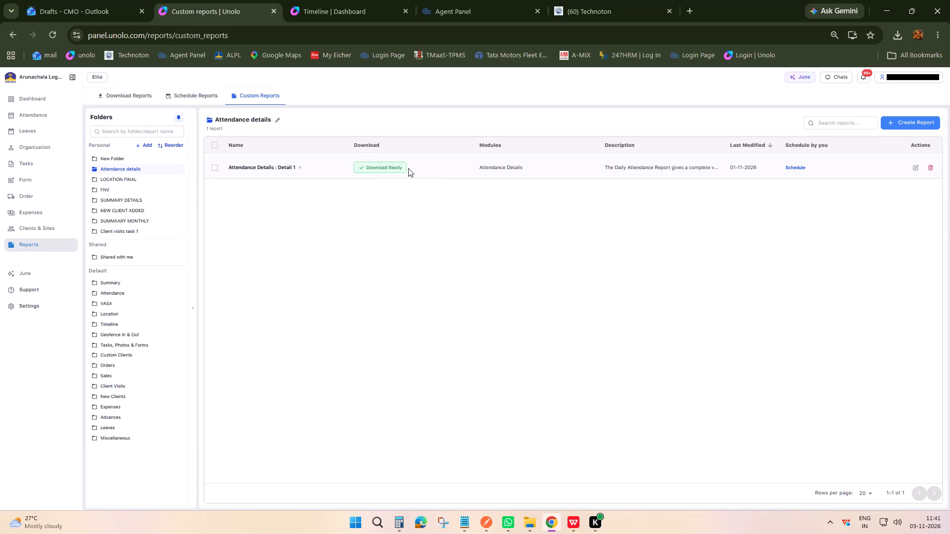
{"action": "left_click", "coordinate": [589, 414]}
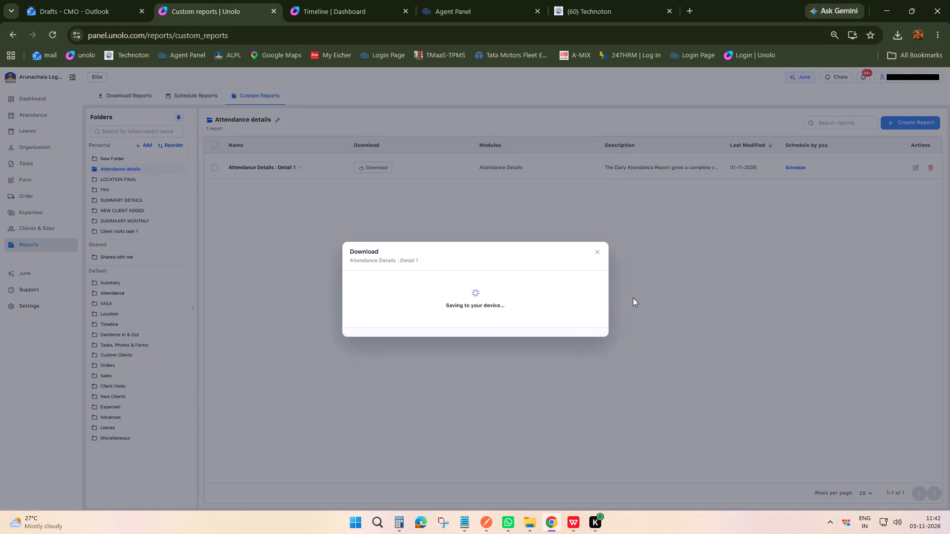
{"action": "left_click", "coordinate": [584, 341]}
{"action": "left_click", "coordinate": [900, 30]}
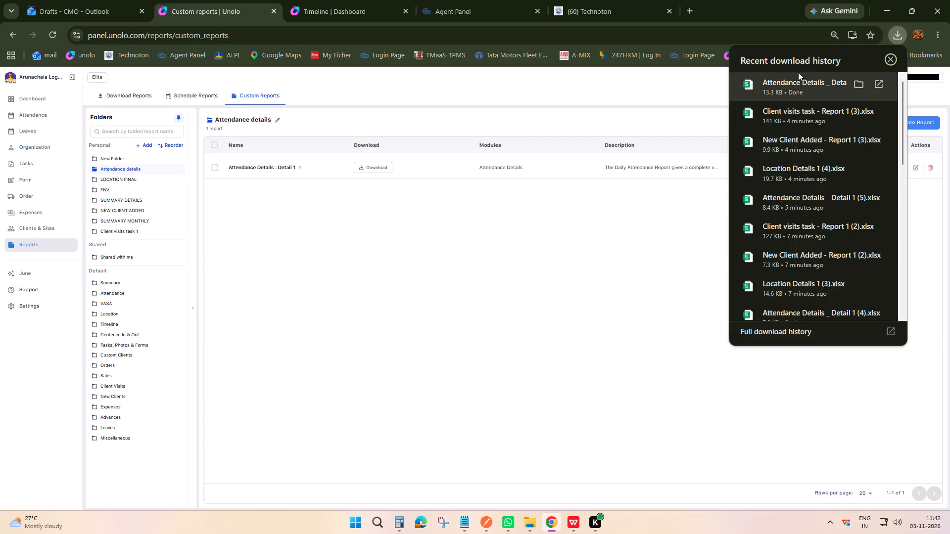
{"action": "left_click", "coordinate": [798, 72]}
Delete the Internal Employee ID and Designation columns from the Attendance Details sheet, check the remaining columns, and save the workbook.
{"action": "scroll", "coordinate": [413, 282], "scroll_direction": "up", "scroll_amount": 4}
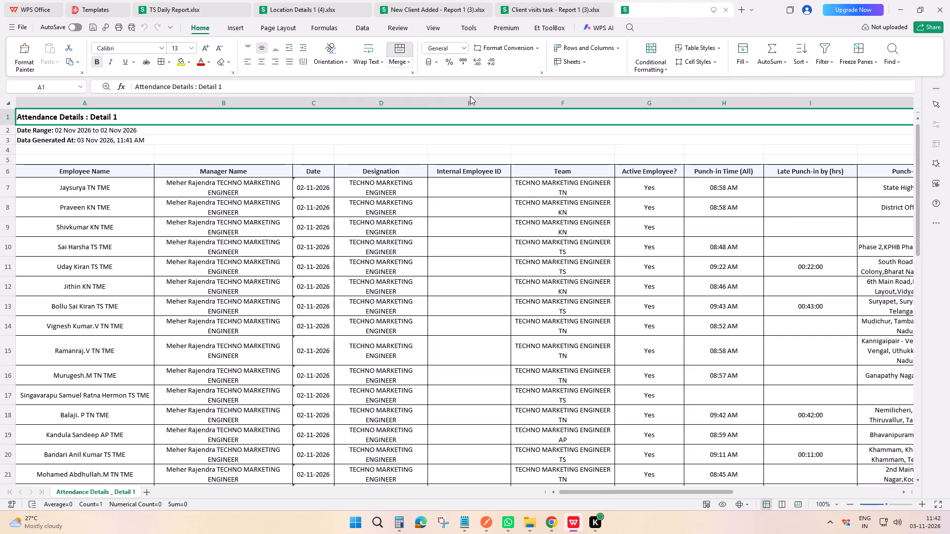
{"action": "left_click", "coordinate": [471, 99]}
{"action": "key", "text": "ctrl+minus"}
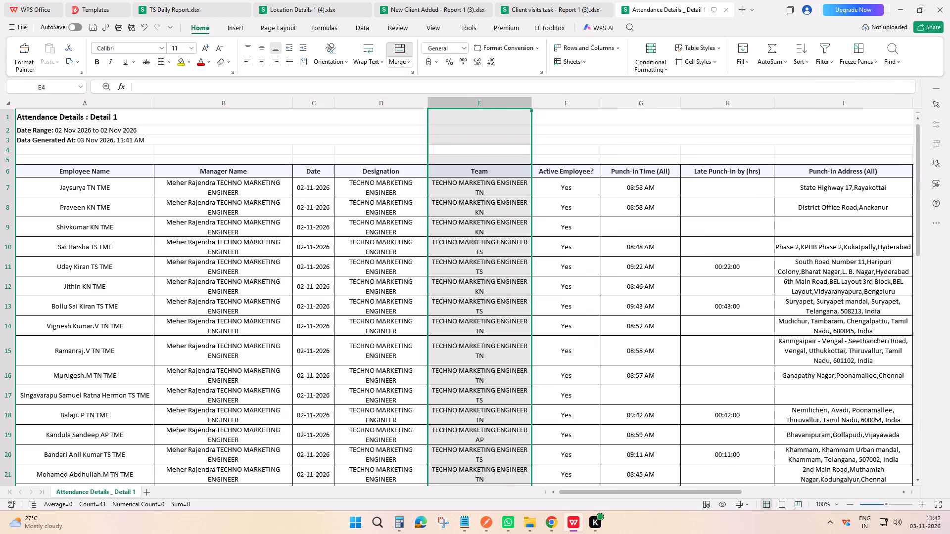
{"action": "left_click", "coordinate": [390, 102]}
{"action": "key", "text": "ctrl+minus"}
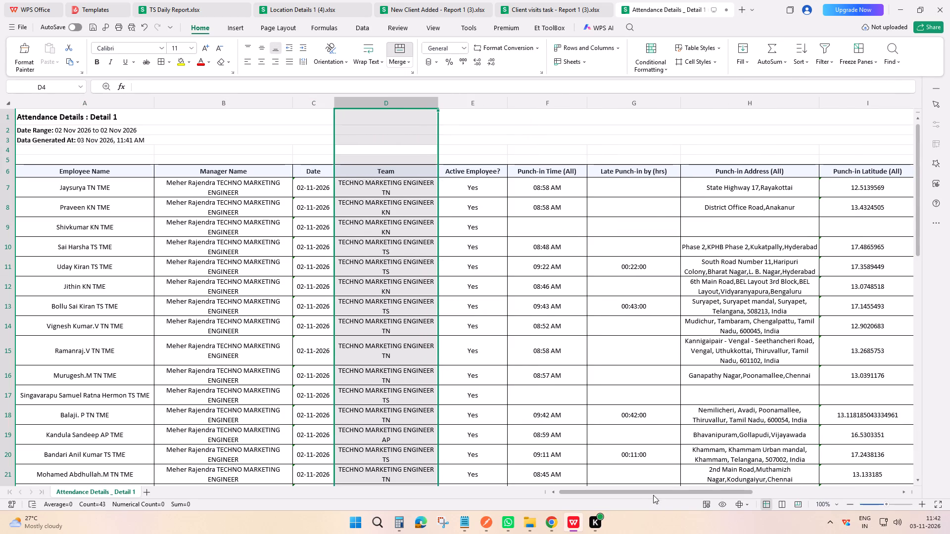
{"action": "left_click_drag", "start_coordinate": [656, 492], "coordinate": [829, 467]}
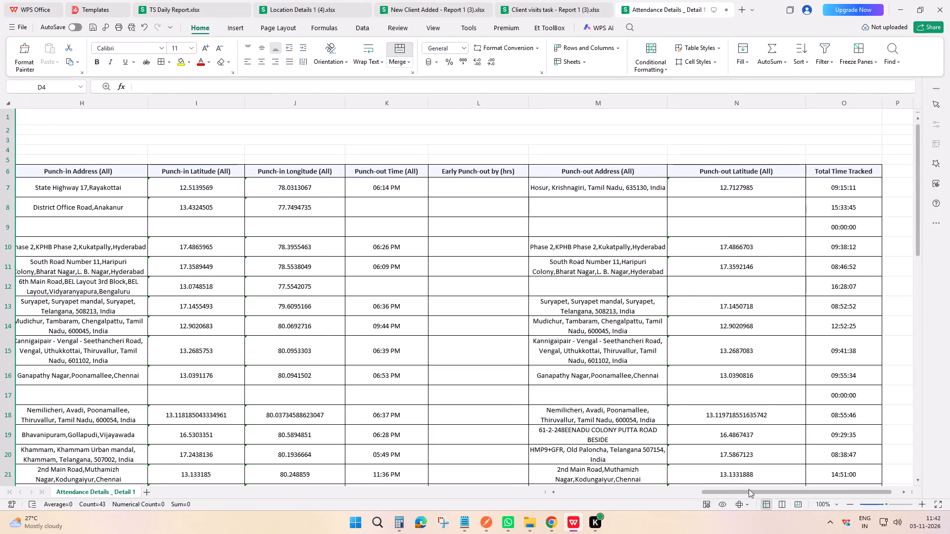
{"action": "left_click_drag", "start_coordinate": [749, 489], "coordinate": [309, 444]}
{"action": "scroll", "coordinate": [294, 219], "scroll_direction": "up", "scroll_amount": 4}
{"action": "left_click", "coordinate": [254, 129]}
{"action": "scroll", "coordinate": [220, 191], "scroll_direction": "up", "scroll_amount": 4}
{"action": "scroll", "coordinate": [140, 191], "scroll_direction": "up", "scroll_amount": 3}
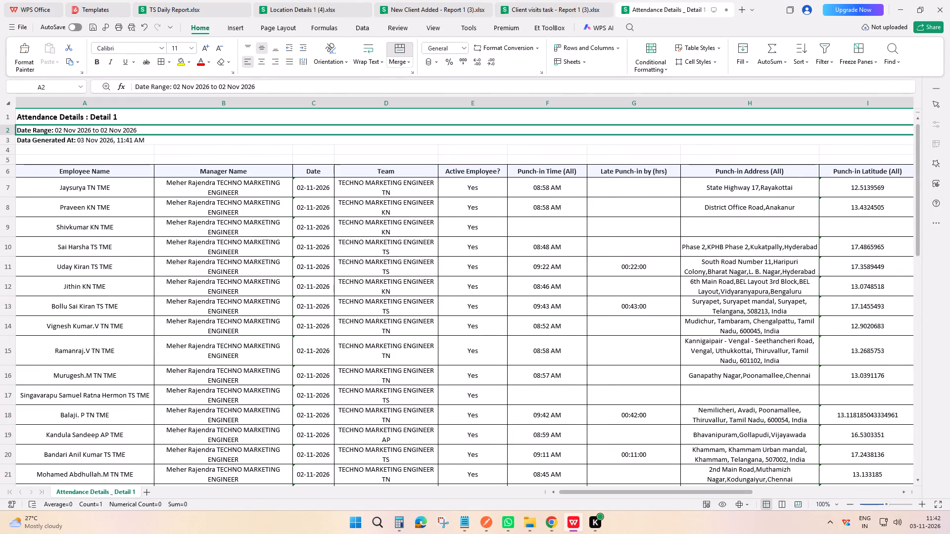
{"action": "key", "text": "ctrl+s"}
{"action": "scroll", "coordinate": [122, 228], "scroll_direction": "up", "scroll_amount": 4}
Close the TS Daily Report, Location Details 1 (4), New Client Added - Report 1 (3) and Client visits task - Report 1 (3) workbooks.
{"action": "key", "text": "alt+Tab"}
{"action": "key", "text": "alt+Tab"}
{"action": "left_click", "coordinate": [187, 0]}
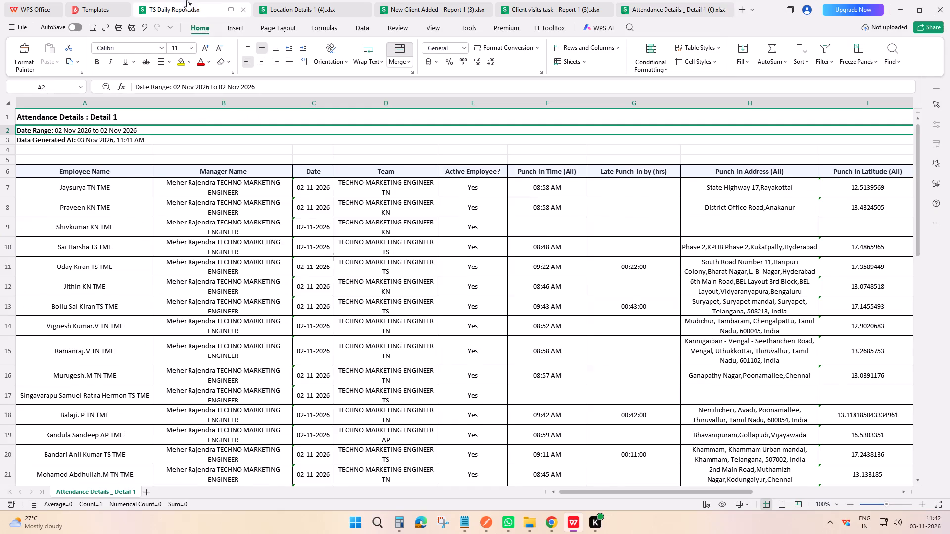
{"action": "key", "text": "ctrl+w"}
{"action": "key", "text": "ctrl+w"}
{"action": "key", "text": "ctrl+w"}
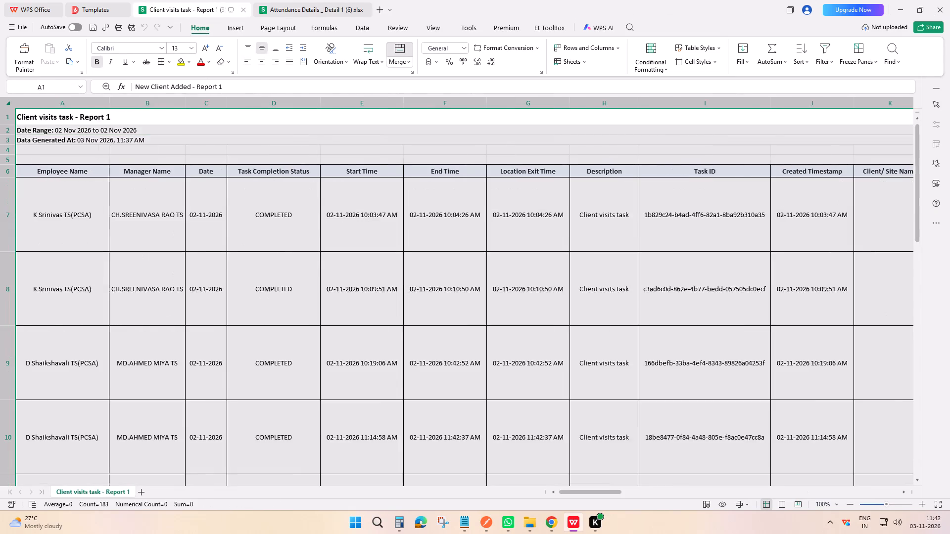
{"action": "key", "text": "ctrl+w"}
Switch to Unolo in the browser, download the generated Location Details 1 report as Excel, and open the file.
{"action": "key", "text": "alt+Tab"}
{"action": "left_click", "coordinate": [128, 176]}
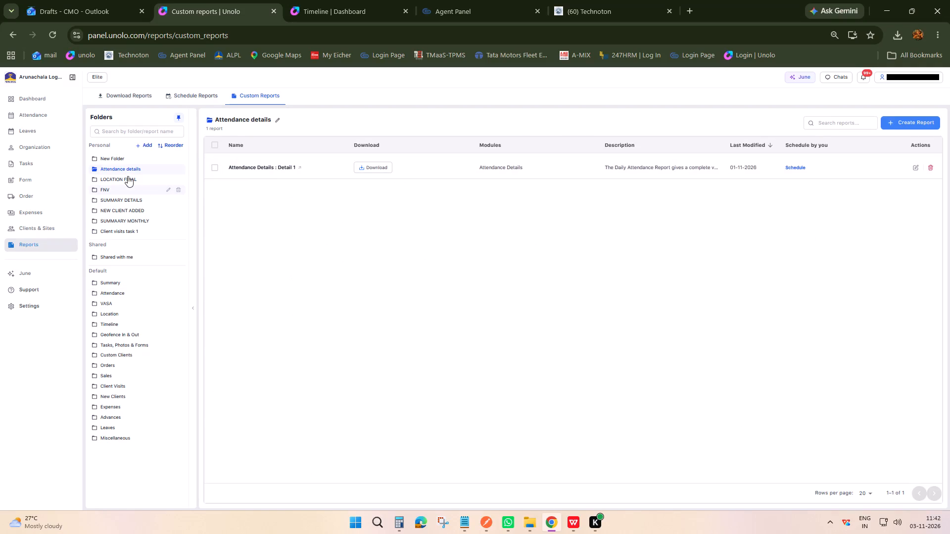
{"action": "left_click", "coordinate": [370, 170]}
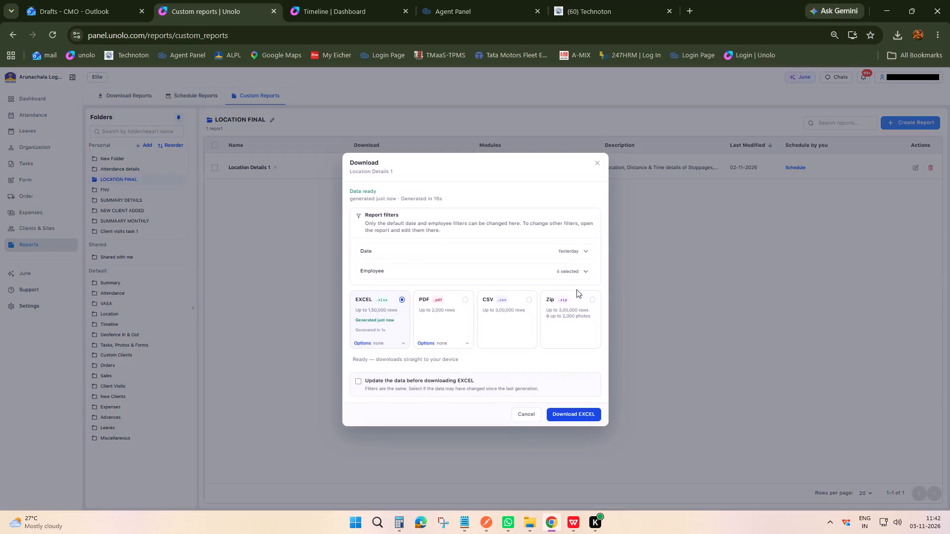
{"action": "left_click", "coordinate": [587, 414]}
{"action": "left_click", "coordinate": [595, 344]}
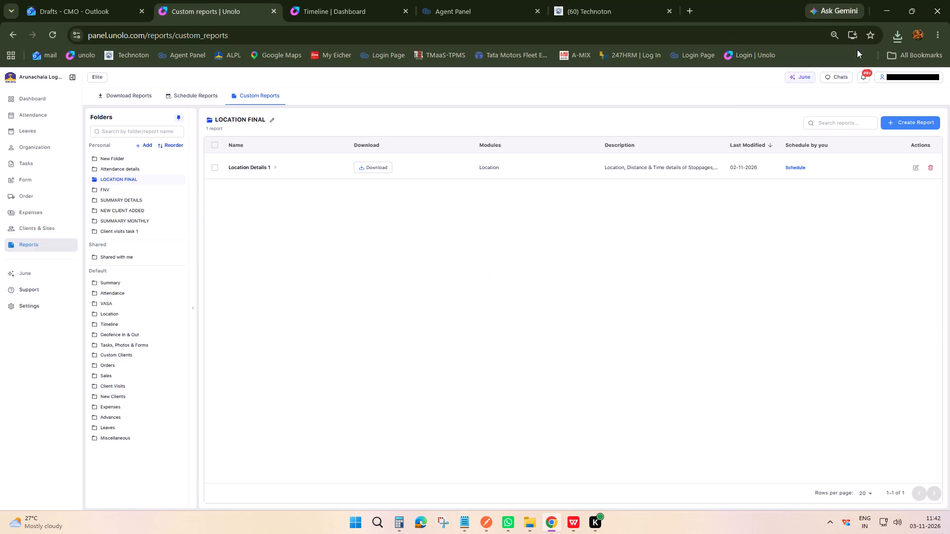
{"action": "left_click", "coordinate": [894, 37]}
{"action": "left_click", "coordinate": [778, 90]}
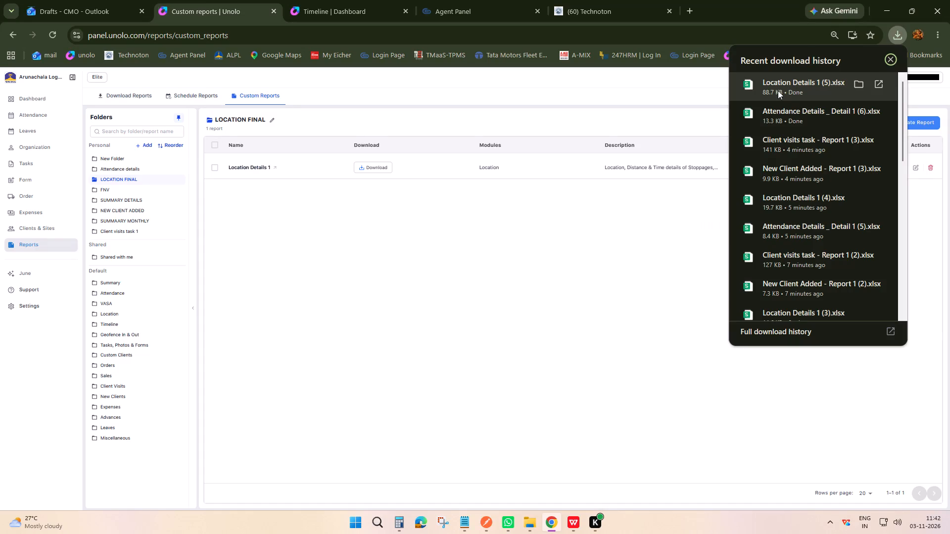
{"action": "left_click", "coordinate": [778, 90]}
Delete the Internal Employee ID and Designation columns from the Location Details 1 sheet, save the workbook, and return to the browser.
{"action": "scroll", "coordinate": [778, 90], "scroll_direction": "up", "scroll_amount": 4}
{"action": "scroll", "coordinate": [492, 258], "scroll_direction": "up", "scroll_amount": 4}
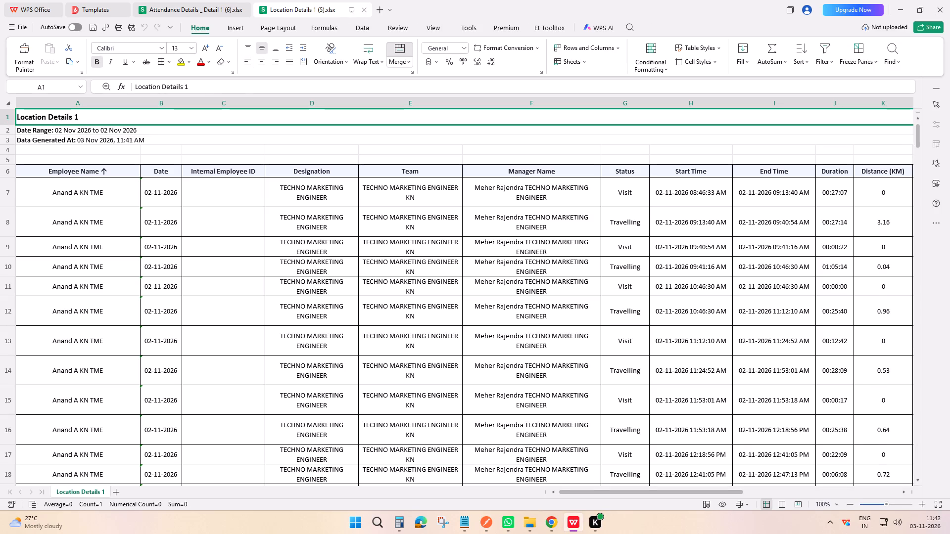
{"action": "left_click_drag", "start_coordinate": [238, 105], "coordinate": [301, 107]}
{"action": "key", "text": "ctrl+minus"}
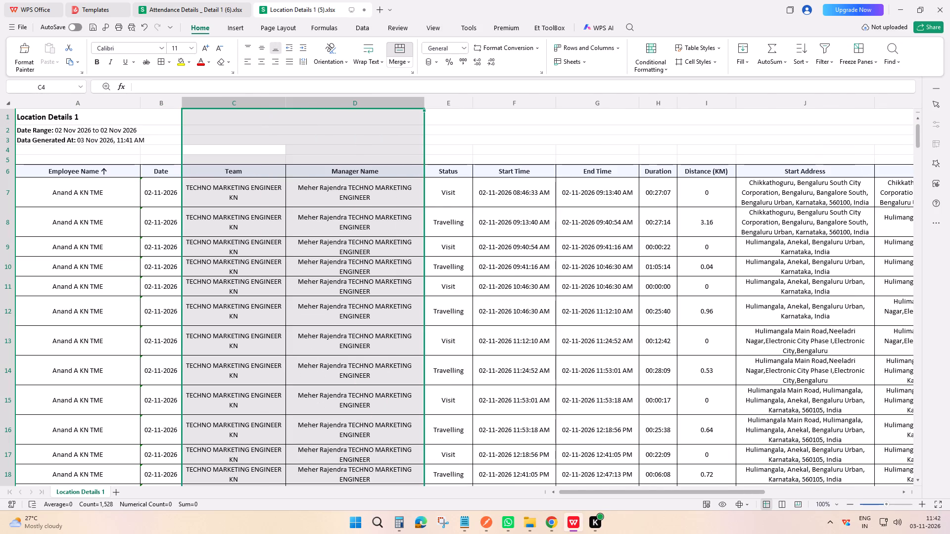
{"action": "left_click_drag", "start_coordinate": [661, 493], "coordinate": [871, 452]}
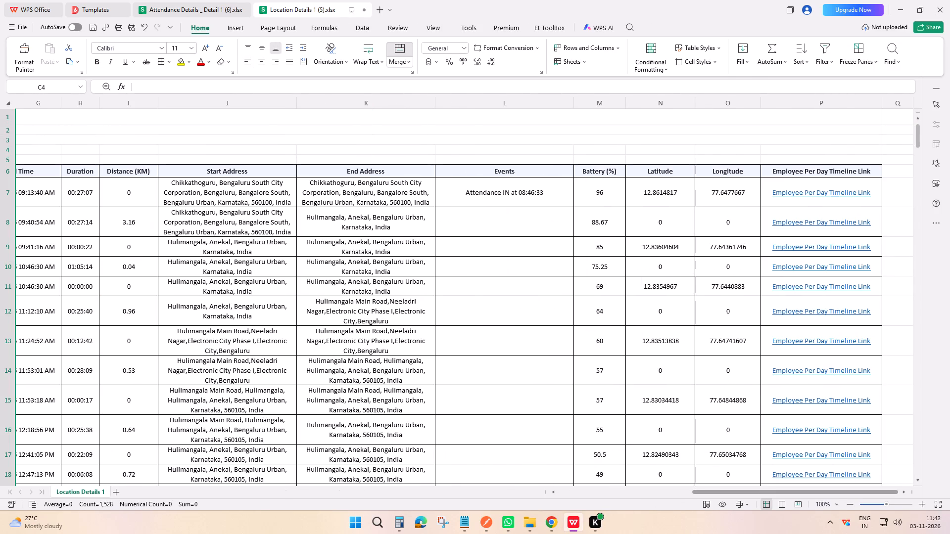
{"action": "scroll", "coordinate": [535, 240], "scroll_direction": "up", "scroll_amount": 4}
{"action": "key", "text": "ctrl+s"}
{"action": "key", "text": "alt+Tab"}
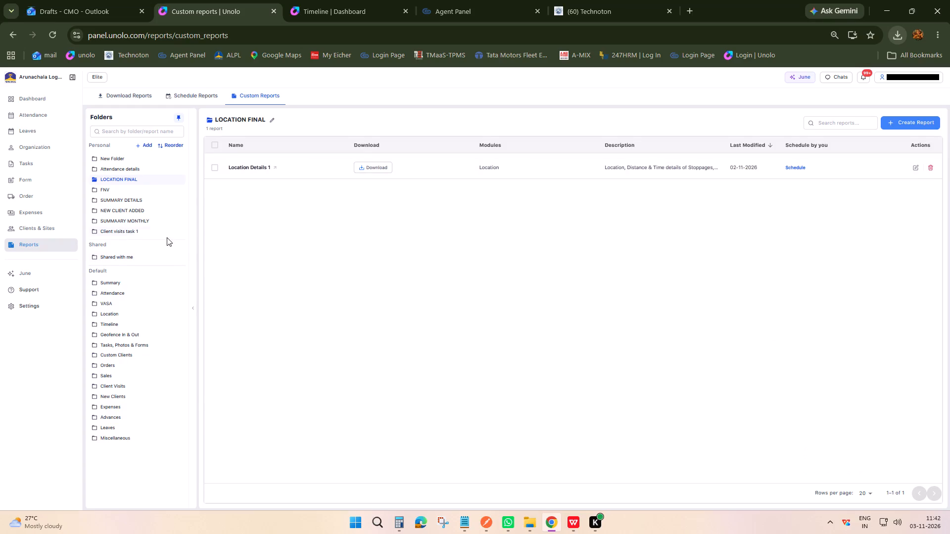
Download the generated New Client Added - Report 1 from the NEW CLIENT ADDED folder as Excel and open the file.
{"action": "left_click", "coordinate": [118, 212]}
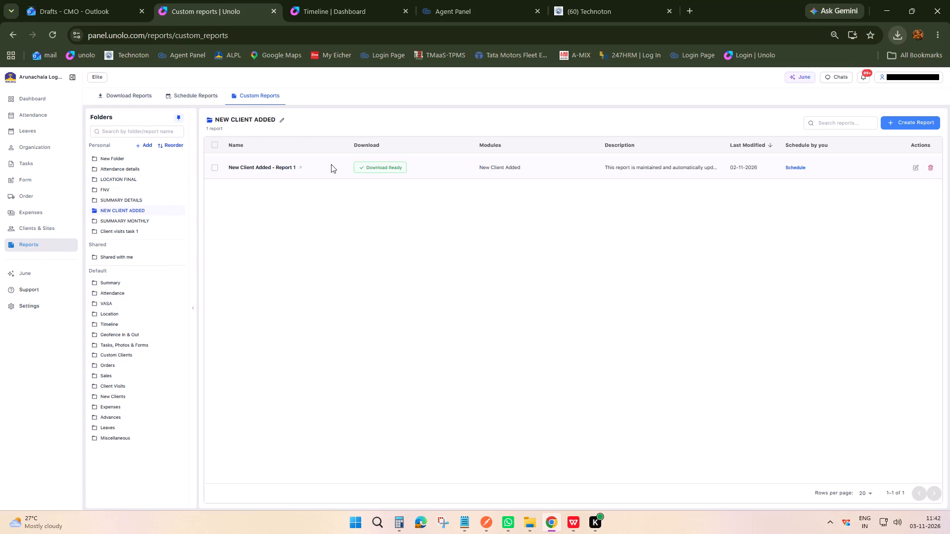
{"action": "left_click", "coordinate": [367, 166]}
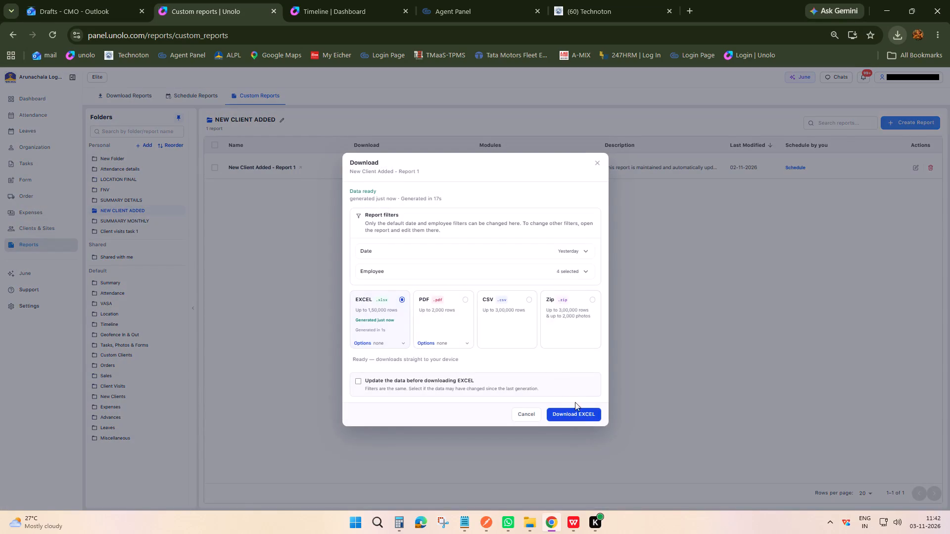
{"action": "left_click", "coordinate": [581, 411]}
{"action": "left_click", "coordinate": [823, 61]}
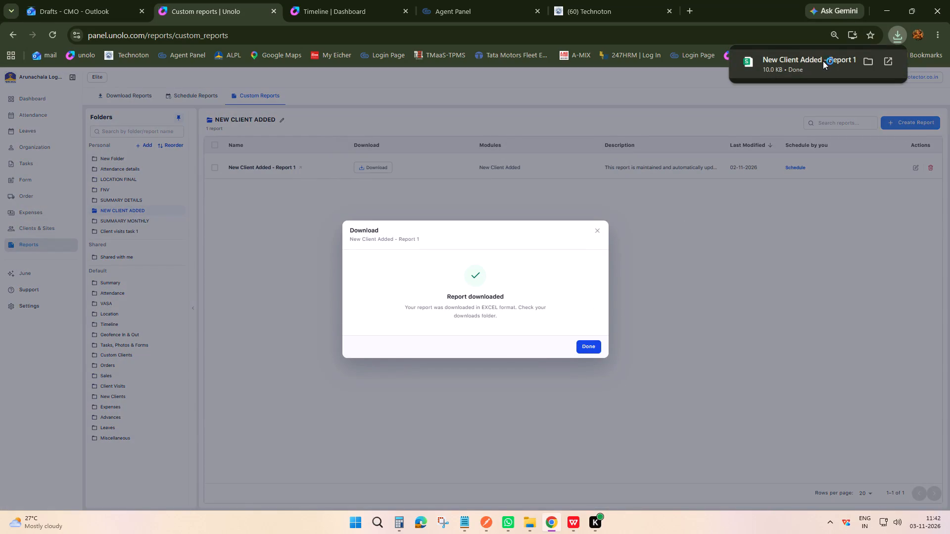
{"action": "scroll", "coordinate": [390, 235], "scroll_direction": "up", "scroll_amount": 4}
Delete the Designation and Assigned by columns from the New Client Added - Report 1 sheet and check the remaining columns.
{"action": "left_click", "coordinate": [299, 103]}
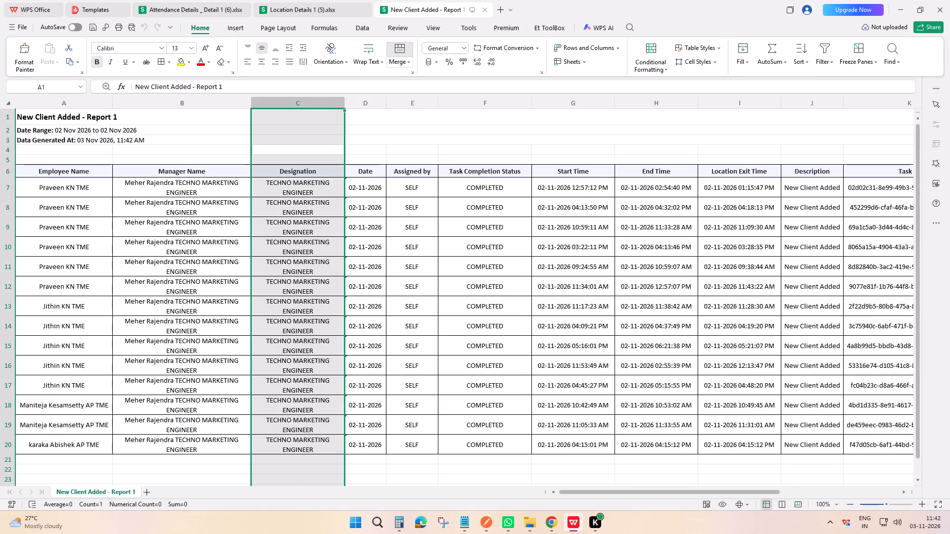
{"action": "key", "text": "ctrl+minus"}
{"action": "left_click", "coordinate": [317, 106]}
{"action": "key", "text": "ctrl+minus"}
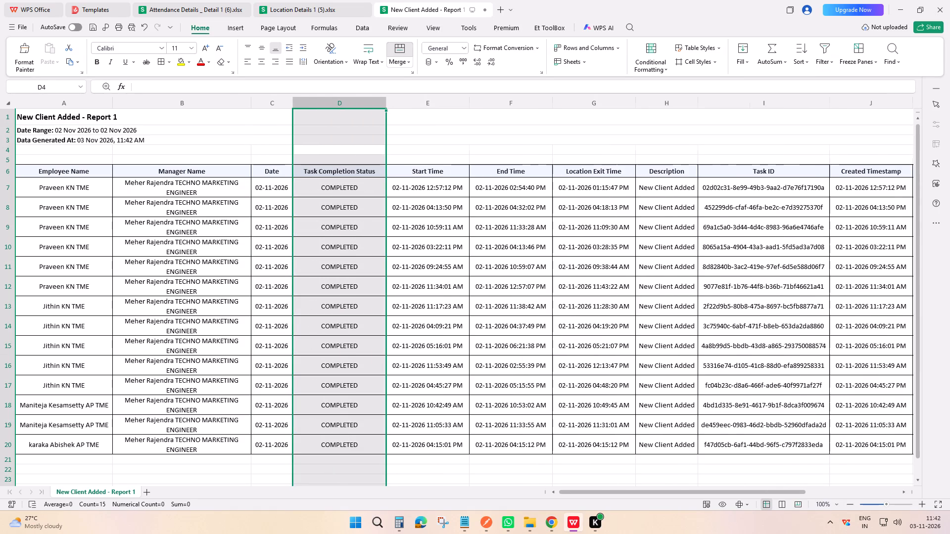
{"action": "left_click_drag", "start_coordinate": [711, 490], "coordinate": [573, 464]}
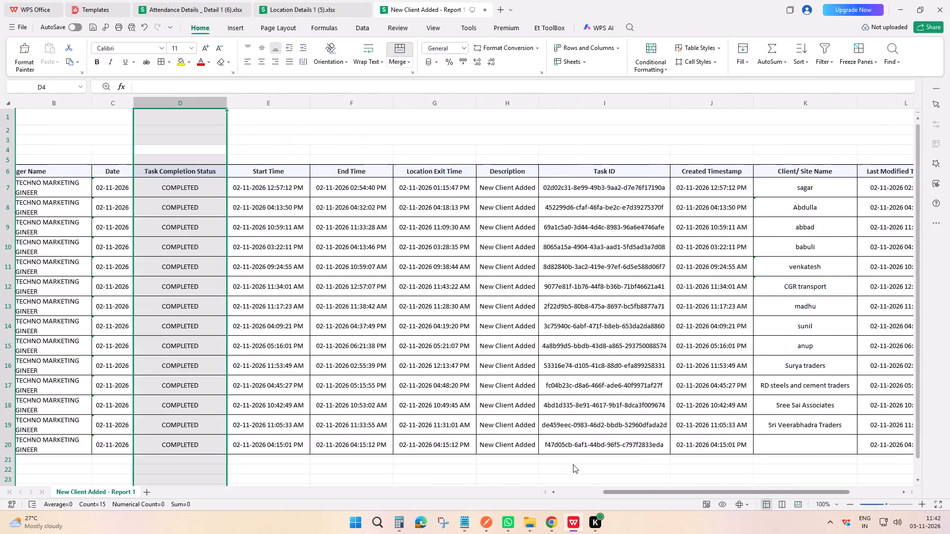
{"action": "left_click_drag", "start_coordinate": [573, 464], "coordinate": [461, 461]}
{"action": "scroll", "coordinate": [455, 315], "scroll_direction": "up", "scroll_amount": 4}
Switch to Unolo in the browser, download Client visits task - Report 1 as Excel, and open the file.
{"action": "key", "text": "alt+Tab"}
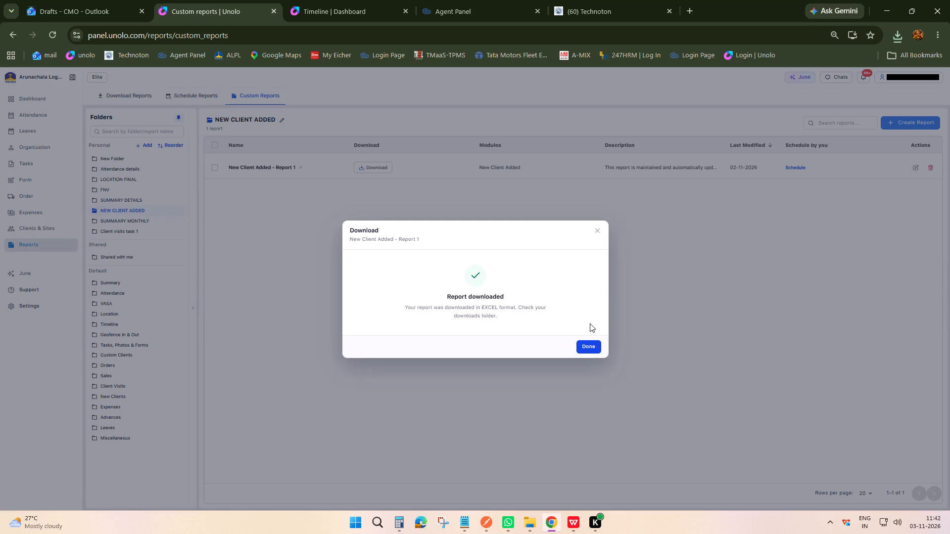
{"action": "left_click", "coordinate": [590, 341]}
{"action": "left_click", "coordinate": [121, 235]}
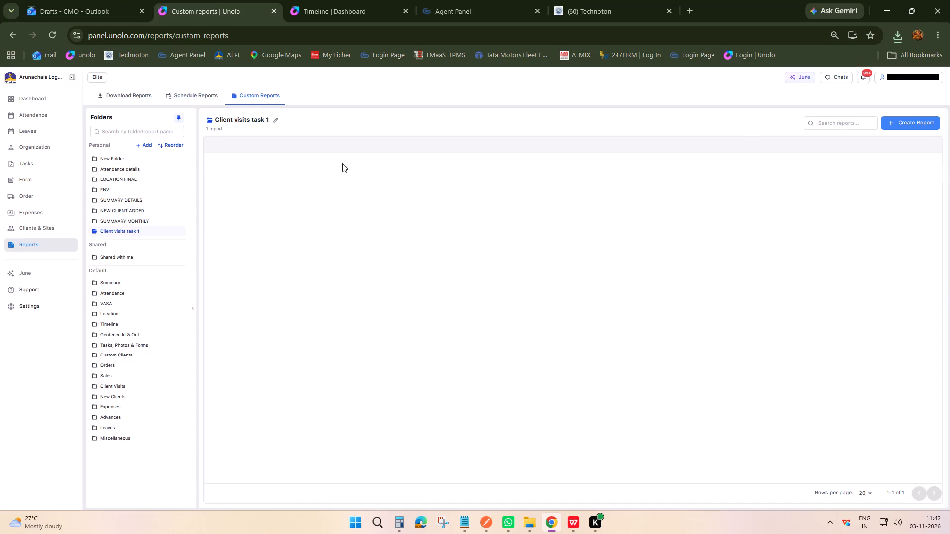
{"action": "left_click_drag", "start_coordinate": [372, 167], "coordinate": [378, 168]}
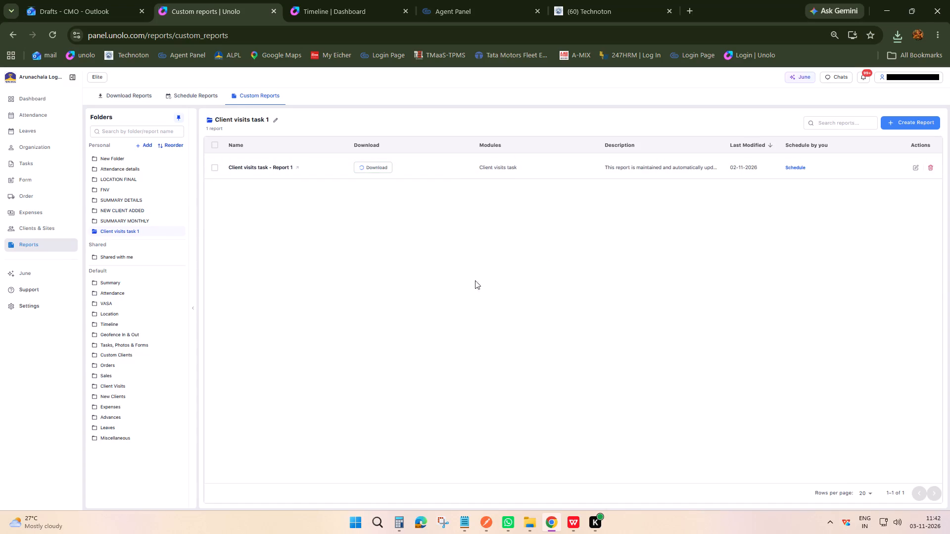
{"action": "left_click", "coordinate": [577, 413]}
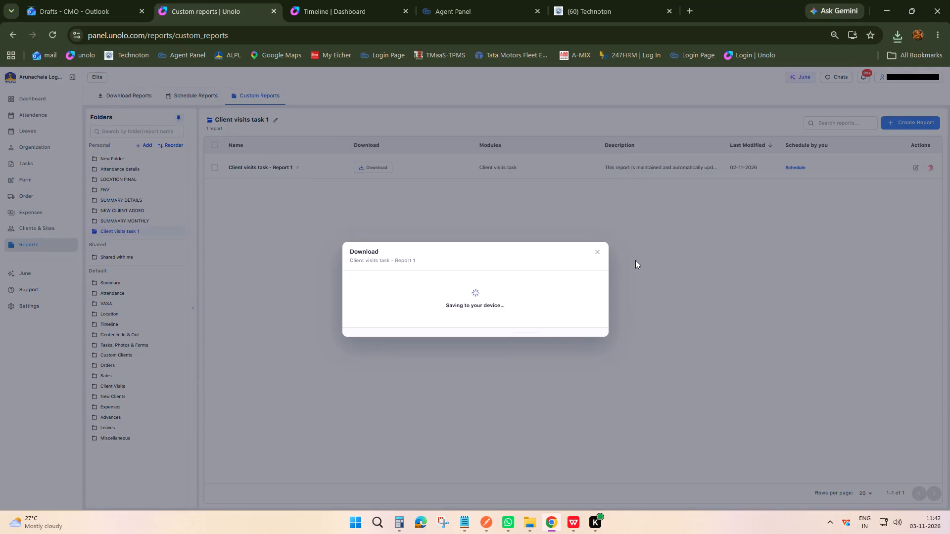
{"action": "left_click", "coordinate": [590, 343]}
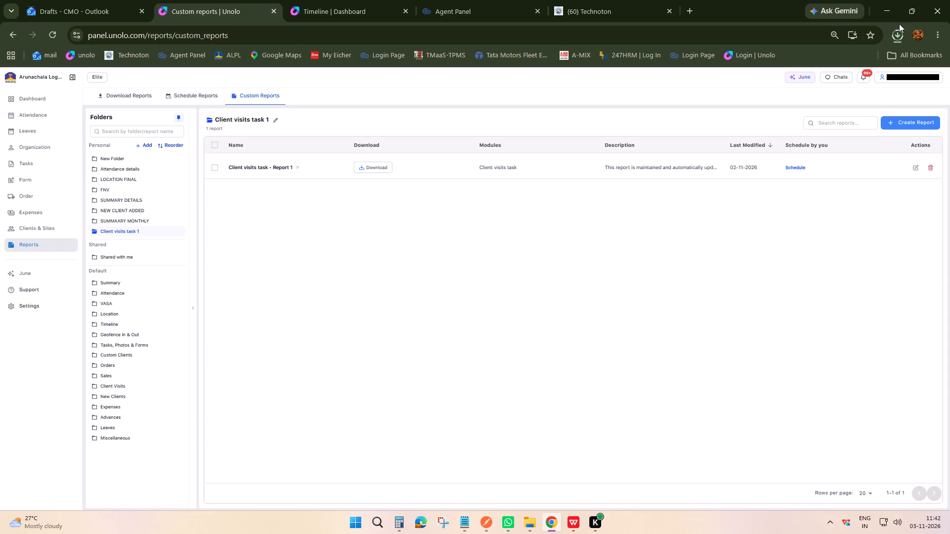
{"action": "left_click", "coordinate": [804, 59]}
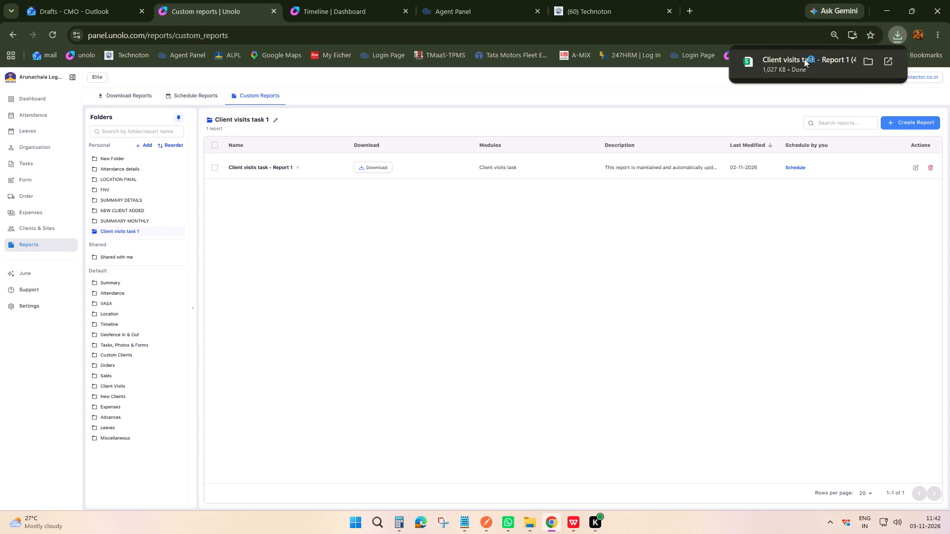
{"action": "scroll", "coordinate": [578, 223], "scroll_direction": "up", "scroll_amount": 5}
Delete the Assigned by and Add Form columns from the Client visits task - Report 1 sheet.
{"action": "left_click", "coordinate": [446, 103]}
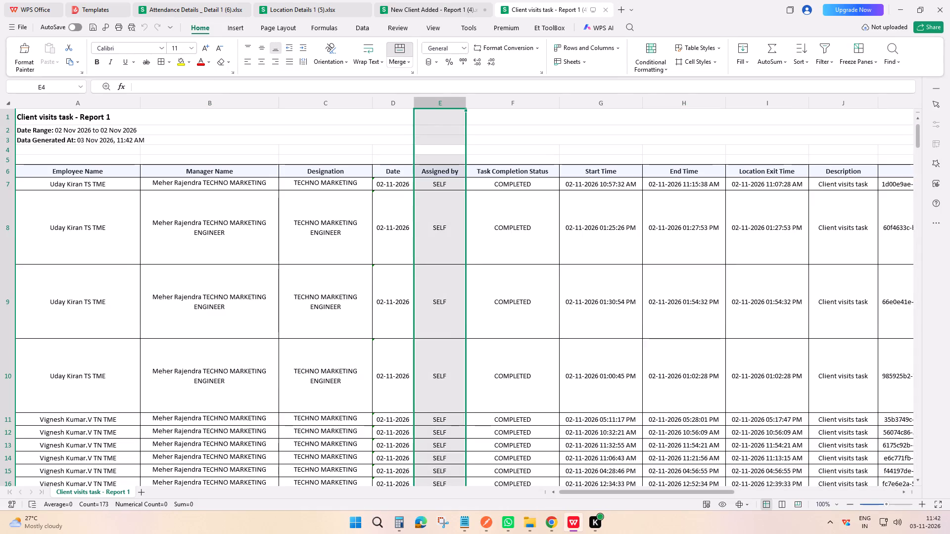
{"action": "key", "text": "ctrl+minus"}
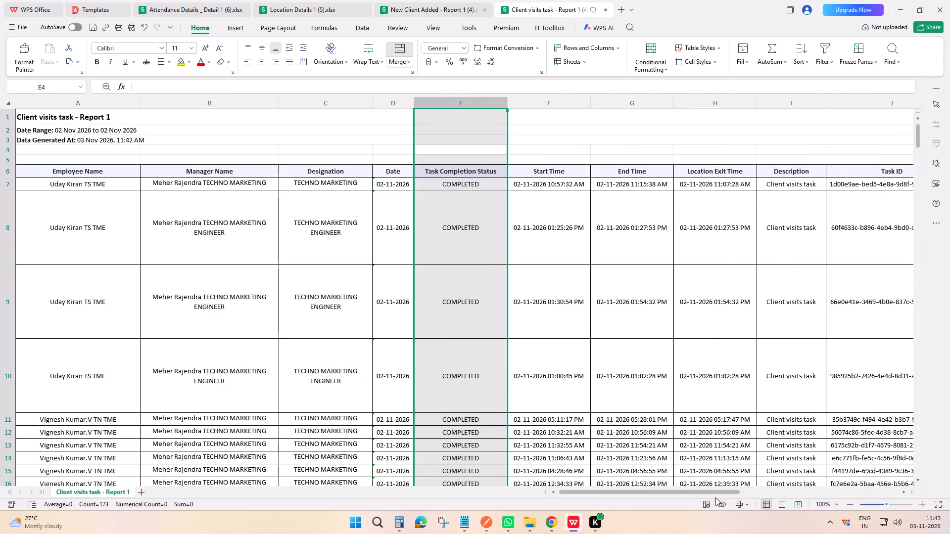
{"action": "left_click_drag", "start_coordinate": [714, 495], "coordinate": [893, 454]}
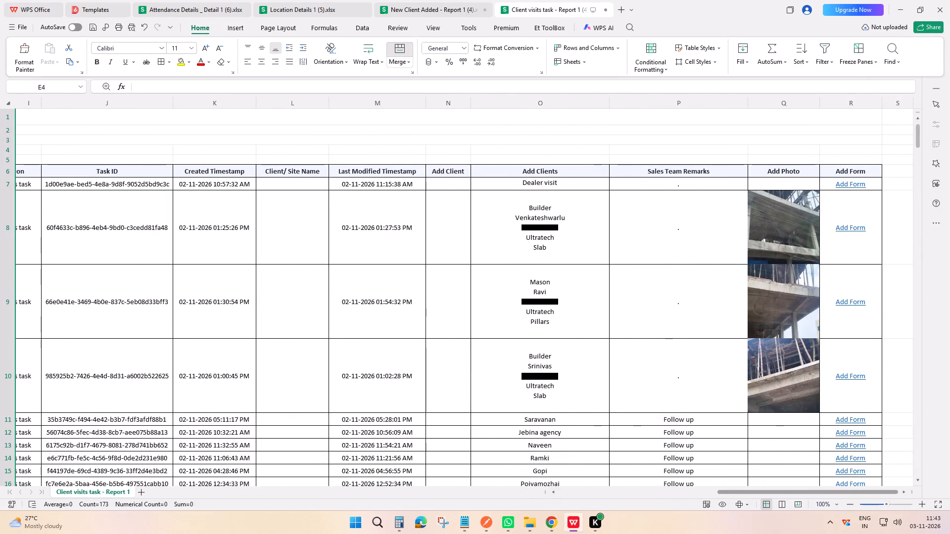
{"action": "left_click", "coordinate": [849, 109]}
{"action": "key", "text": "ctrl+minus"}
Place the first Add Photo picture over cells, embed all images into their nearest cells, and check the photos down the sheet.
{"action": "right_click", "coordinate": [795, 217]}
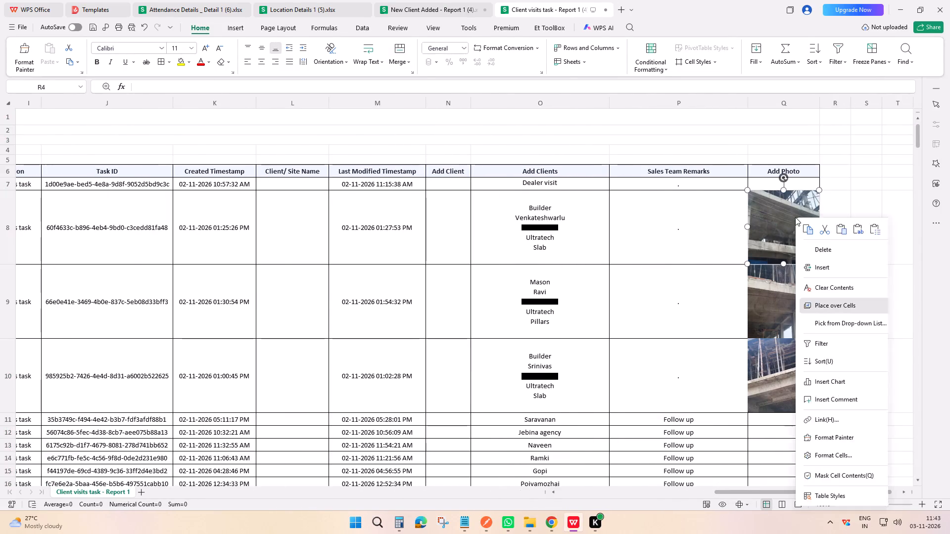
{"action": "left_click", "coordinate": [841, 282]}
{"action": "right_click", "coordinate": [789, 230]}
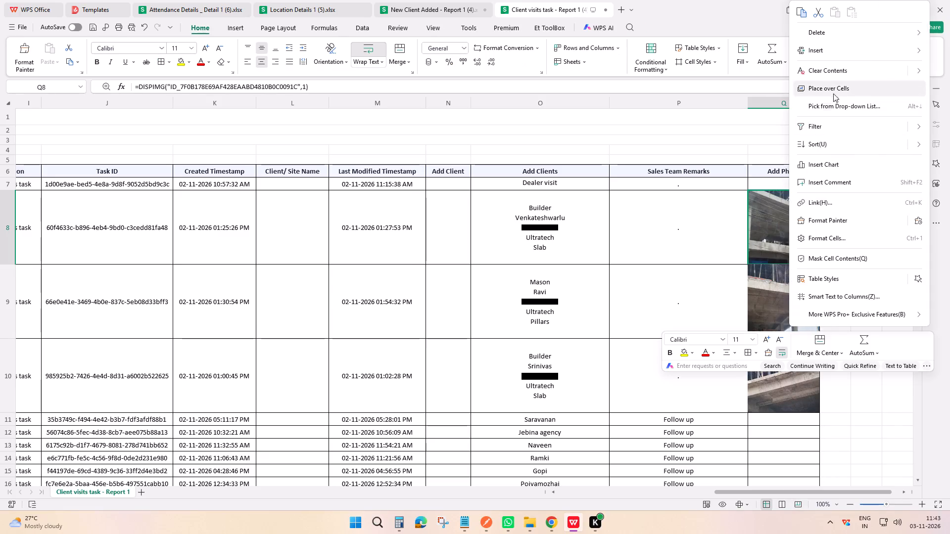
{"action": "left_click", "coordinate": [834, 92]}
{"action": "left_click", "coordinate": [853, 211]}
{"action": "left_click", "coordinate": [866, 246]}
{"action": "scroll", "coordinate": [811, 240], "scroll_direction": "down", "scroll_amount": 2}
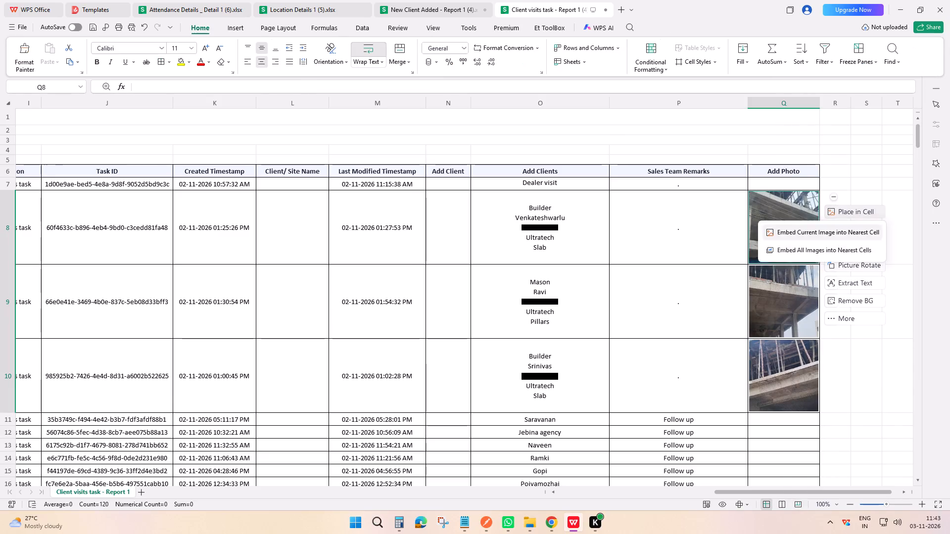
{"action": "scroll", "coordinate": [809, 240], "scroll_direction": "down", "scroll_amount": 2}
{"action": "left_click_drag", "start_coordinate": [916, 140], "coordinate": [884, 22]}
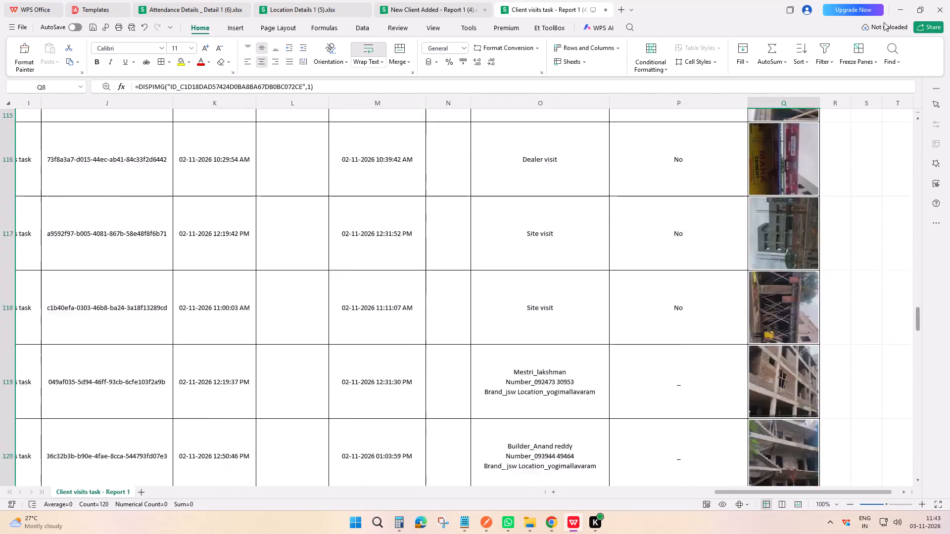
{"action": "left_click_drag", "start_coordinate": [884, 22], "coordinate": [884, 0]}
Delete the Designation column from the Client visits task - Report 1 sheet and save the workbook.
{"action": "left_click_drag", "start_coordinate": [818, 492], "coordinate": [562, 473]}
{"action": "scroll", "coordinate": [518, 265], "scroll_direction": "up", "scroll_amount": 4}
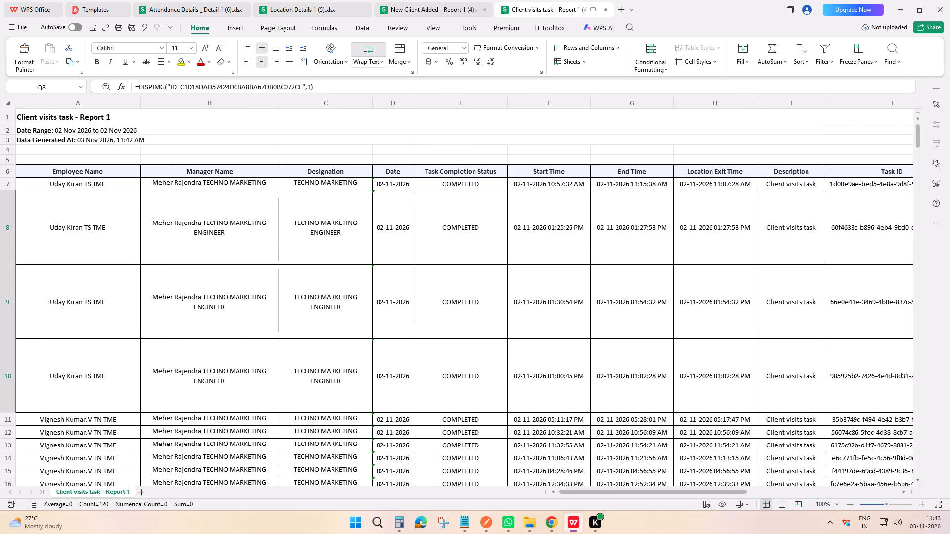
{"action": "left_click", "coordinate": [444, 133]}
{"action": "scroll", "coordinate": [367, 225], "scroll_direction": "up", "scroll_amount": 4}
{"action": "left_click", "coordinate": [346, 104]}
{"action": "key", "text": "ctrl+minus"}
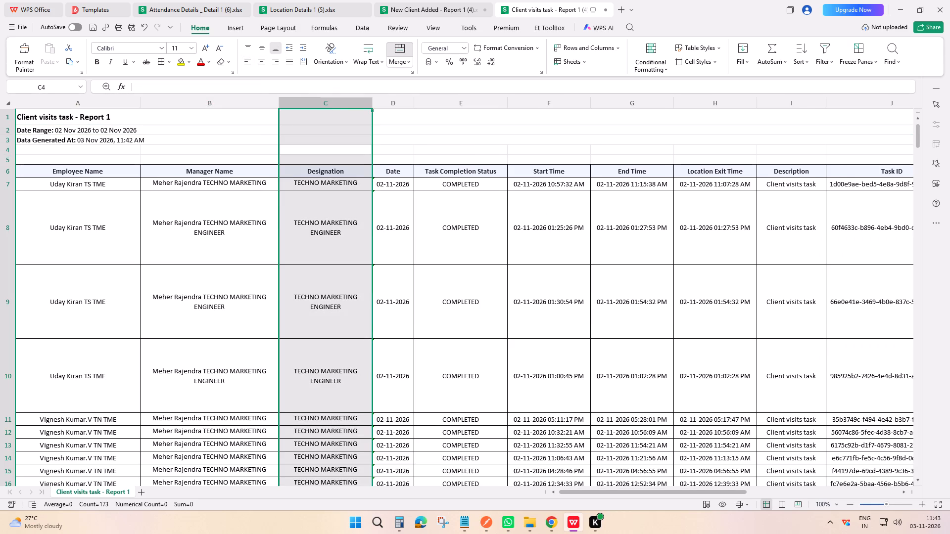
{"action": "scroll", "coordinate": [364, 219], "scroll_direction": "up", "scroll_amount": 6}
{"action": "key", "text": "ctrl+s"}
{"action": "key", "text": "ctrl+s"}
{"action": "scroll", "coordinate": [338, 275], "scroll_direction": "up", "scroll_amount": 4}
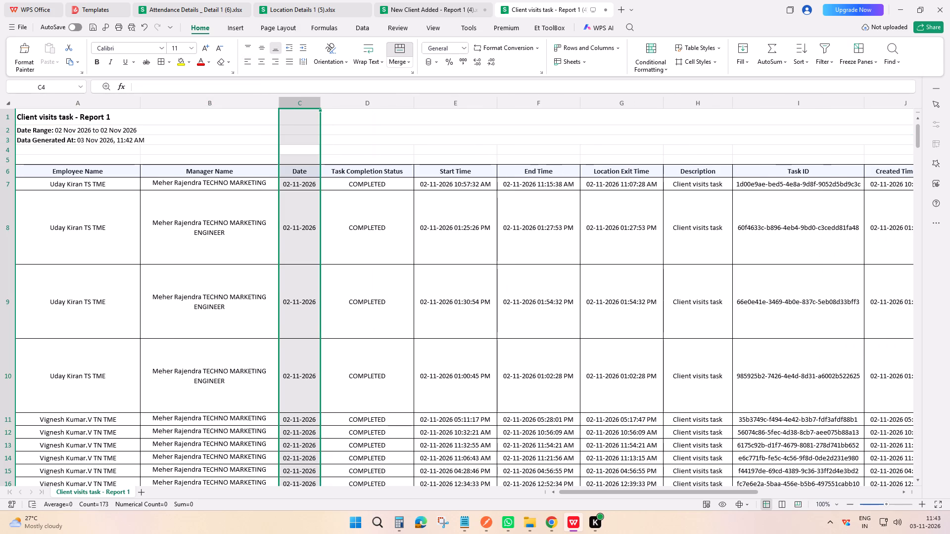
Add three blank sheets to the Attendance Details workbook.
{"action": "left_click", "coordinate": [190, 0]}
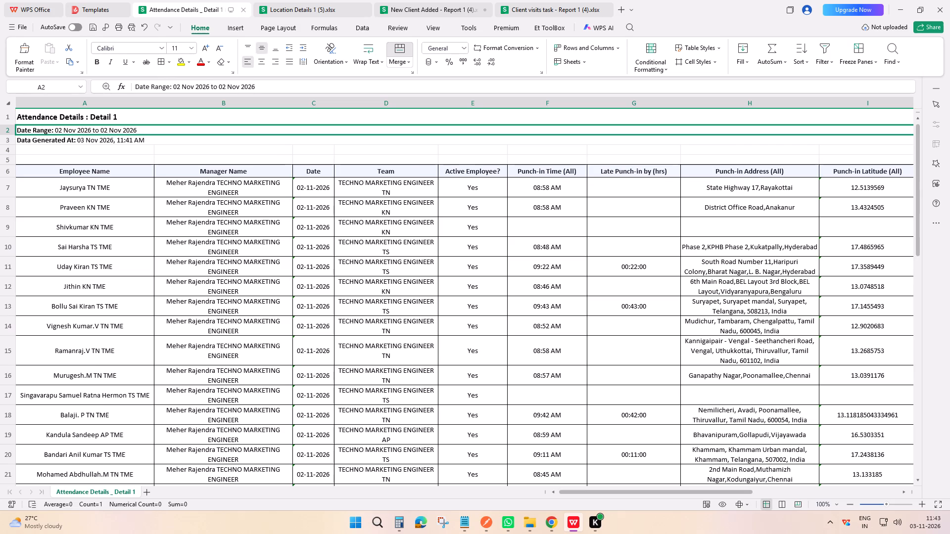
{"action": "left_click", "coordinate": [145, 492]}
{"action": "left_click", "coordinate": [181, 491]}
{"action": "left_click", "coordinate": [208, 491]}
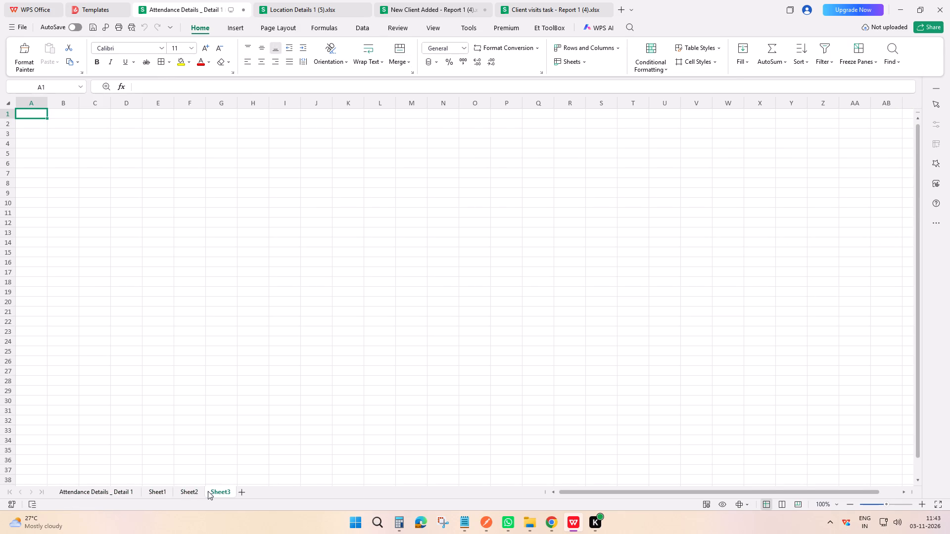
Copy the entire Location Details 1 sheet into Sheet1 of the Attendance Details workbook.
{"action": "left_click", "coordinate": [154, 491]}
{"action": "left_click", "coordinate": [322, 10]}
{"action": "scroll", "coordinate": [26, 134], "scroll_direction": "up", "scroll_amount": 4}
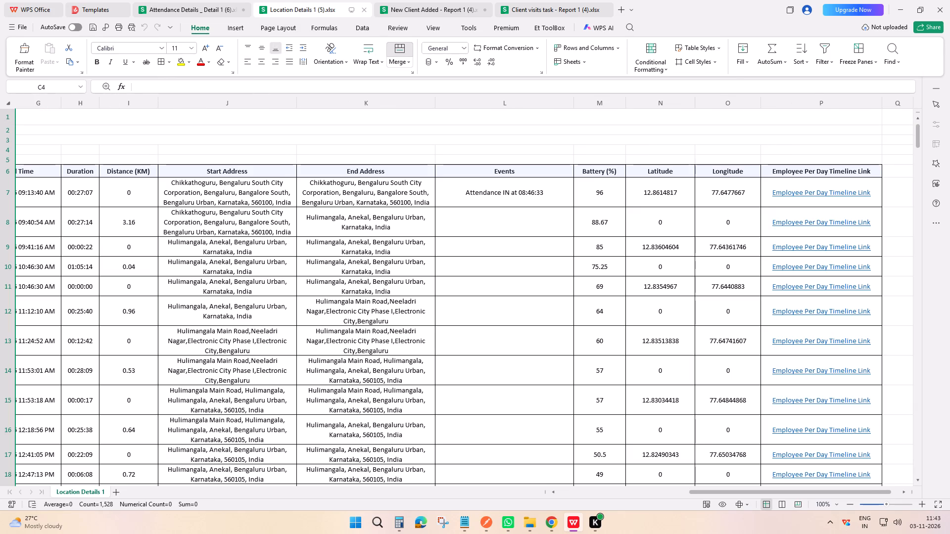
{"action": "left_click_drag", "start_coordinate": [722, 493], "coordinate": [140, 416]}
{"action": "scroll", "coordinate": [38, 156], "scroll_direction": "up", "scroll_amount": 4}
{"action": "left_click", "coordinate": [11, 103]}
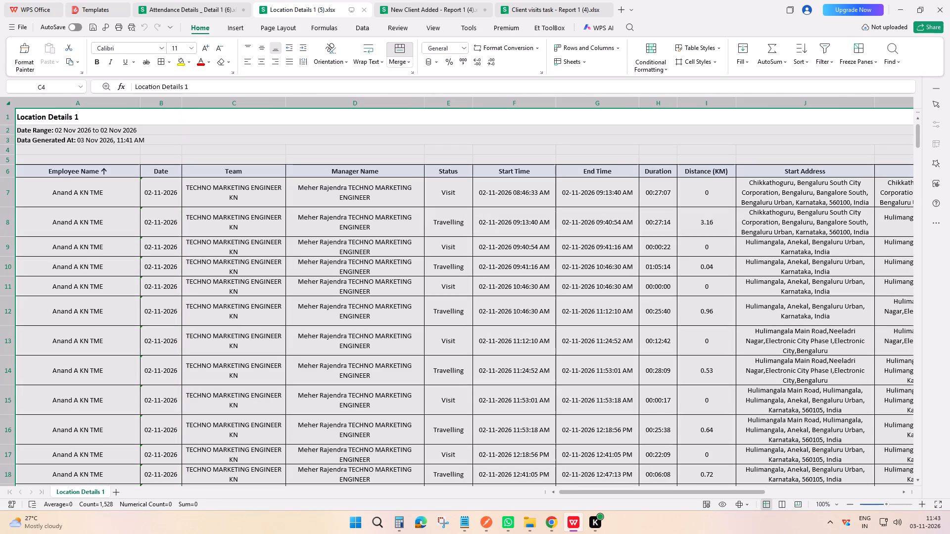
{"action": "key", "text": "ctrl+c"}
{"action": "left_click", "coordinate": [172, 6]}
{"action": "key", "text": "ctrl+v"}
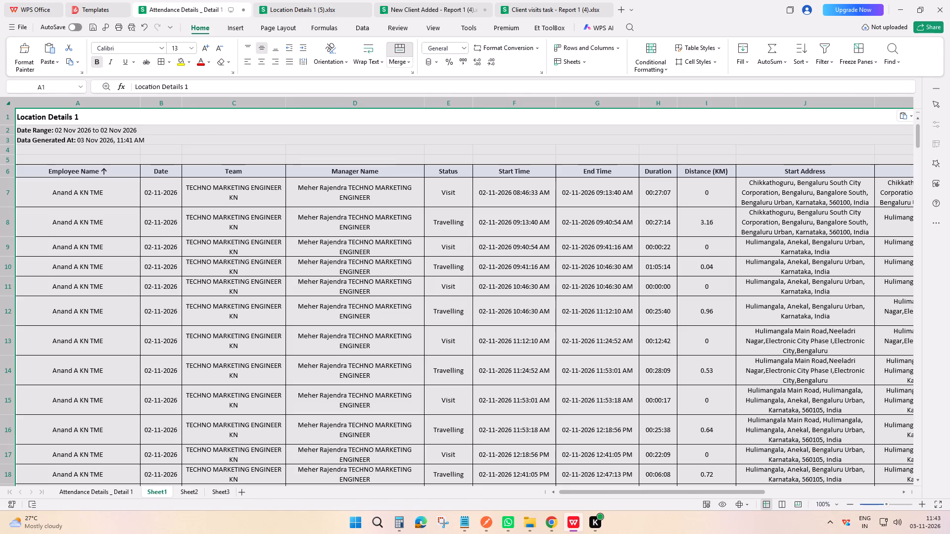
Copy the entire New Client Added - Report 1 sheet into Sheet2 of the Attendance Details workbook.
{"action": "left_click", "coordinate": [190, 493]}
{"action": "scroll", "coordinate": [364, 44], "scroll_direction": "up", "scroll_amount": 4}
{"action": "left_click", "coordinate": [427, 0]}
{"action": "scroll", "coordinate": [106, 197], "scroll_direction": "up", "scroll_amount": 5}
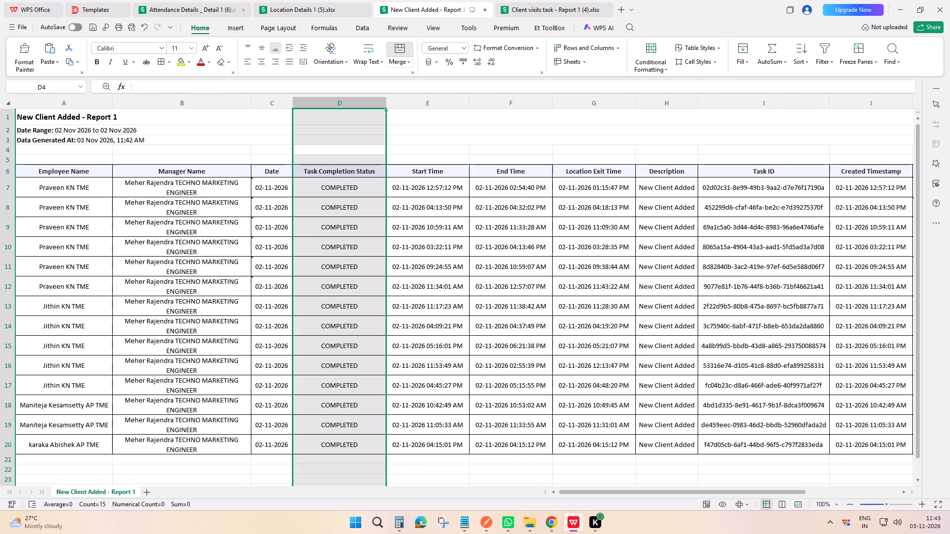
{"action": "left_click", "coordinate": [8, 105]}
{"action": "key", "text": "ctrl+c"}
{"action": "left_click", "coordinate": [190, 0]}
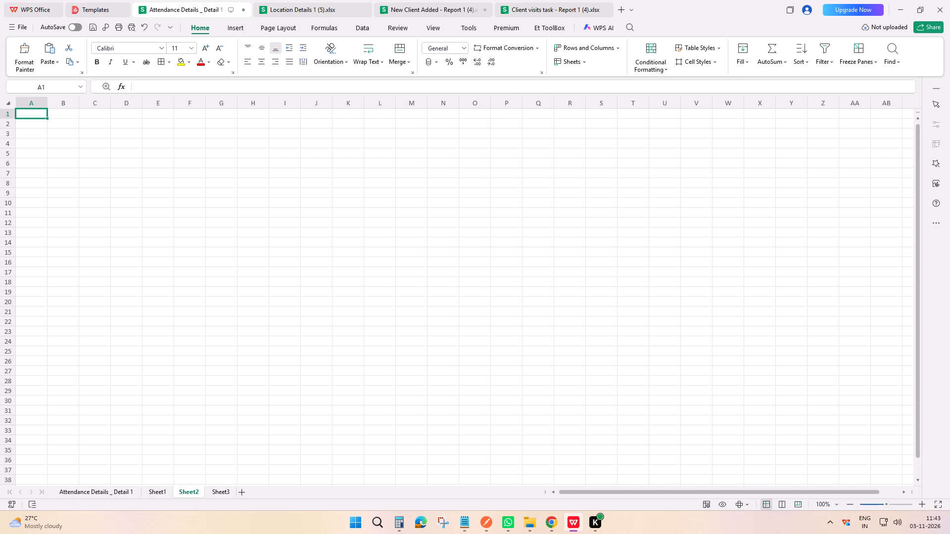
{"action": "key", "text": "ctrl+v"}
Copy the entire Client visits task - Report 1 sheet into Sheet3 of the Attendance Details workbook.
{"action": "left_click", "coordinate": [214, 492]}
{"action": "left_click", "coordinate": [524, 0]}
{"action": "scroll", "coordinate": [156, 232], "scroll_direction": "up", "scroll_amount": 3}
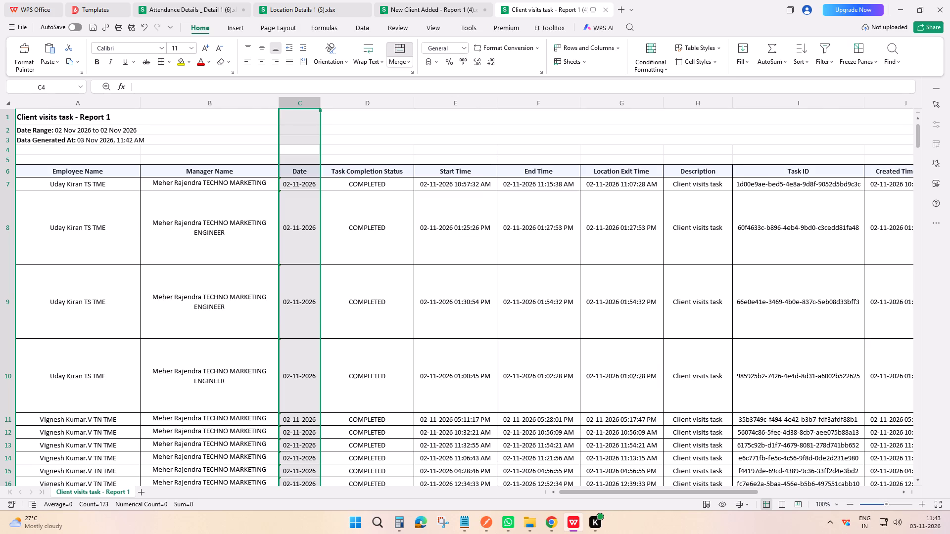
{"action": "left_click", "coordinate": [9, 103]}
{"action": "key", "text": "ctrl+c"}
{"action": "left_click", "coordinate": [189, 0]}
{"action": "key", "text": "ctrl+v"}
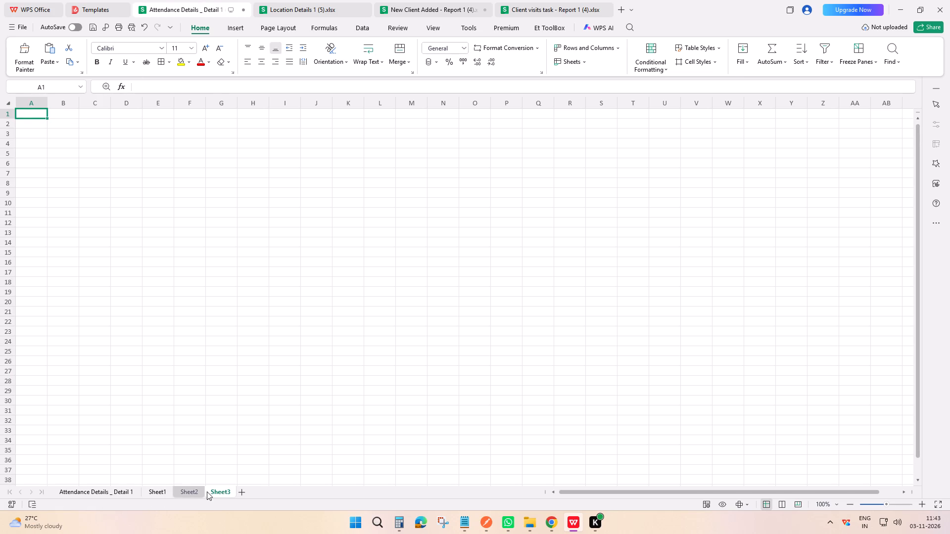
{"action": "scroll", "coordinate": [207, 491], "scroll_direction": "up", "scroll_amount": 4}
{"action": "left_click", "coordinate": [224, 415]}
{"action": "scroll", "coordinate": [214, 438], "scroll_direction": "up", "scroll_amount": 4}
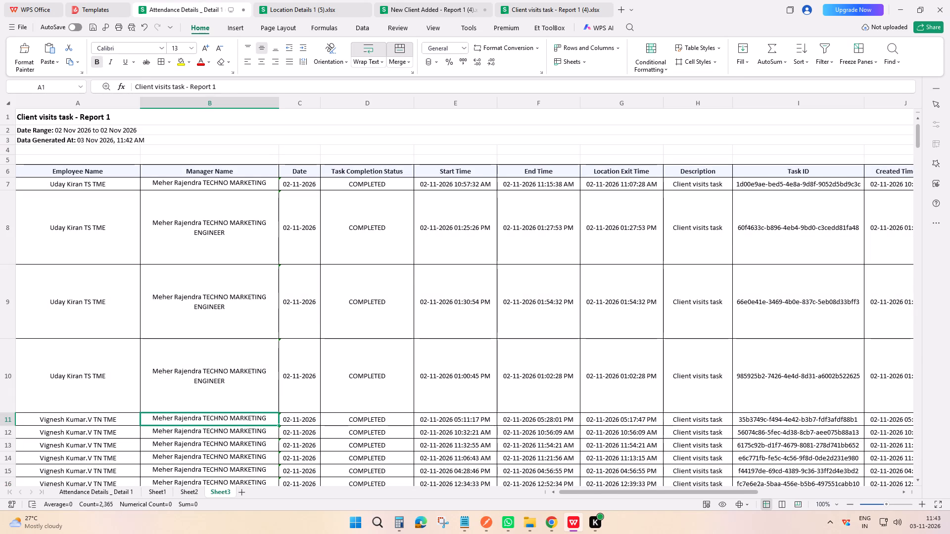
Rename Sheet1 as Location Details 1, using the report title copied from its first row.
{"action": "left_click", "coordinate": [158, 488]}
{"action": "left_click", "coordinate": [101, 119]}
{"action": "key", "text": "ctrl+c"}
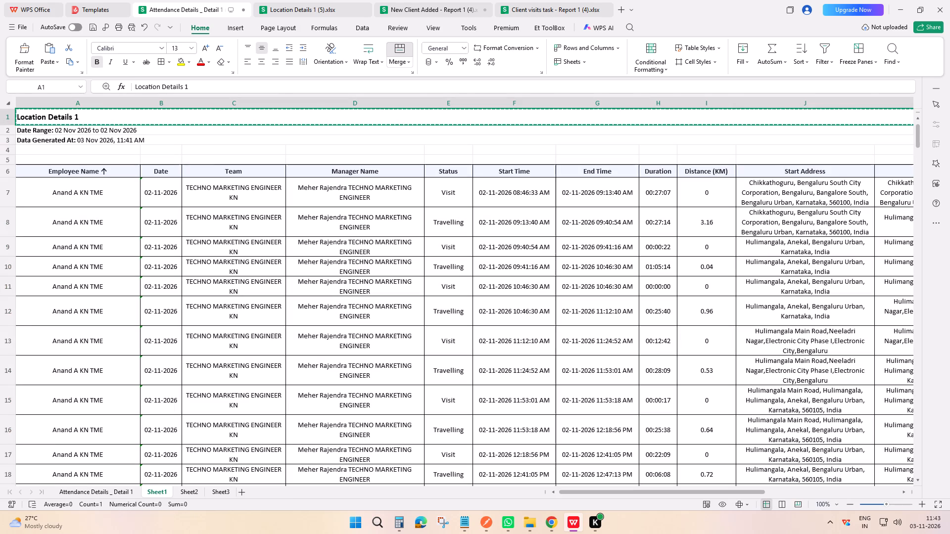
{"action": "double_click", "coordinate": [154, 491]}
{"action": "key", "text": "ctrl+v"}
{"action": "key", "text": "Return"}
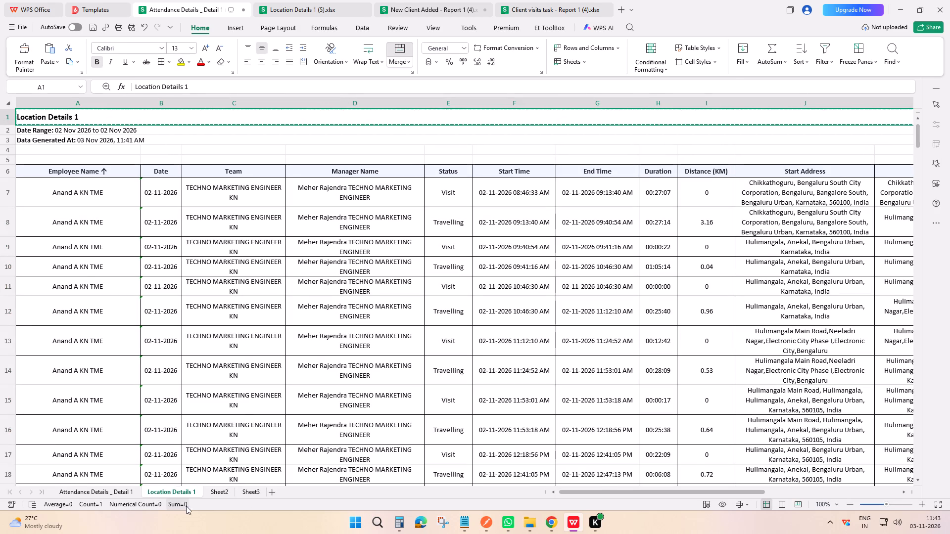
Rename Sheet2 as New Client Added - Report 1, using the report title copied from its first row.
{"action": "left_click", "coordinate": [219, 487]}
{"action": "left_click", "coordinate": [155, 118]}
{"action": "key", "text": "ctrl+c"}
{"action": "double_click", "coordinate": [214, 489]}
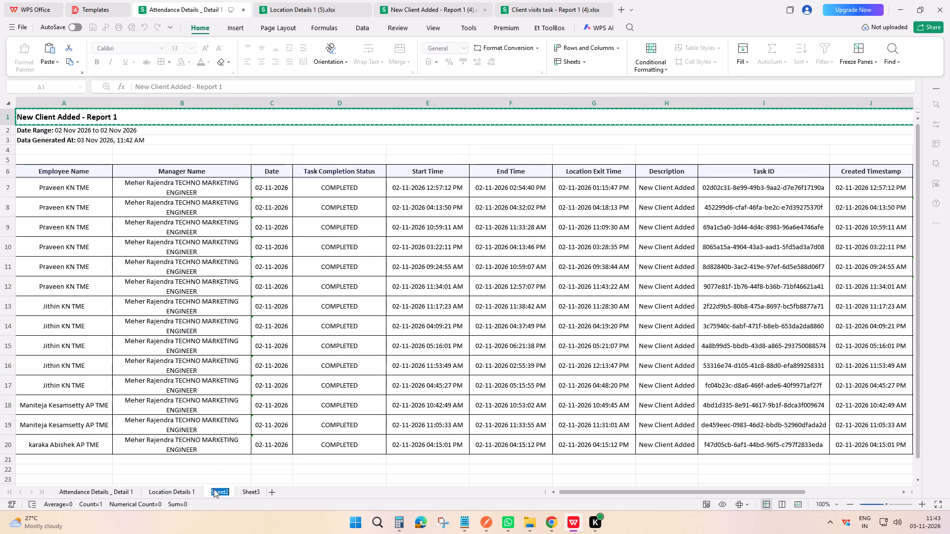
{"action": "key", "text": "ctrl+v"}
{"action": "key", "text": "Return"}
Rename Sheet3 as Client visits task - Report 1 using its copied report title, and clear the copy selection.
{"action": "left_click", "coordinate": [305, 491]}
{"action": "left_click", "coordinate": [115, 119]}
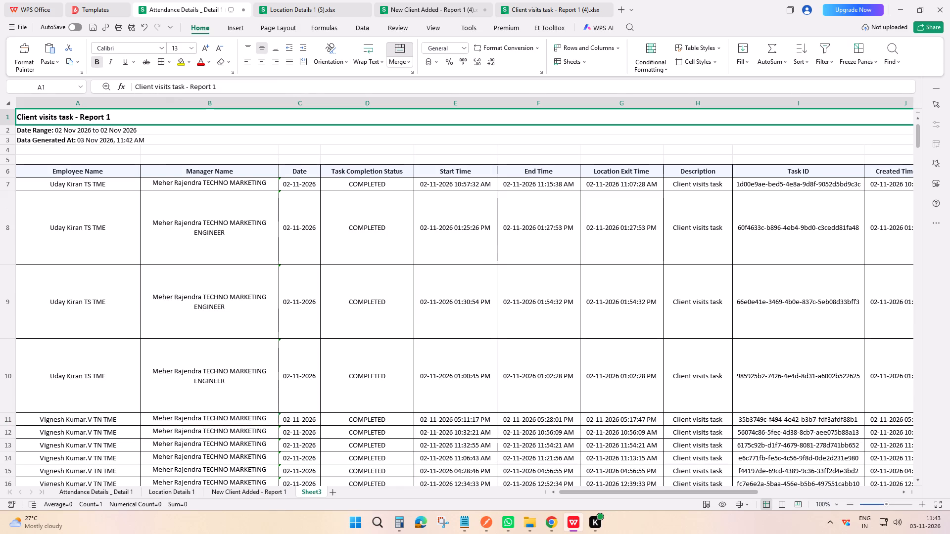
{"action": "key", "text": "ctrl+c"}
{"action": "double_click", "coordinate": [310, 490]}
{"action": "key", "text": "ctrl+v"}
{"action": "key", "text": "Return"}
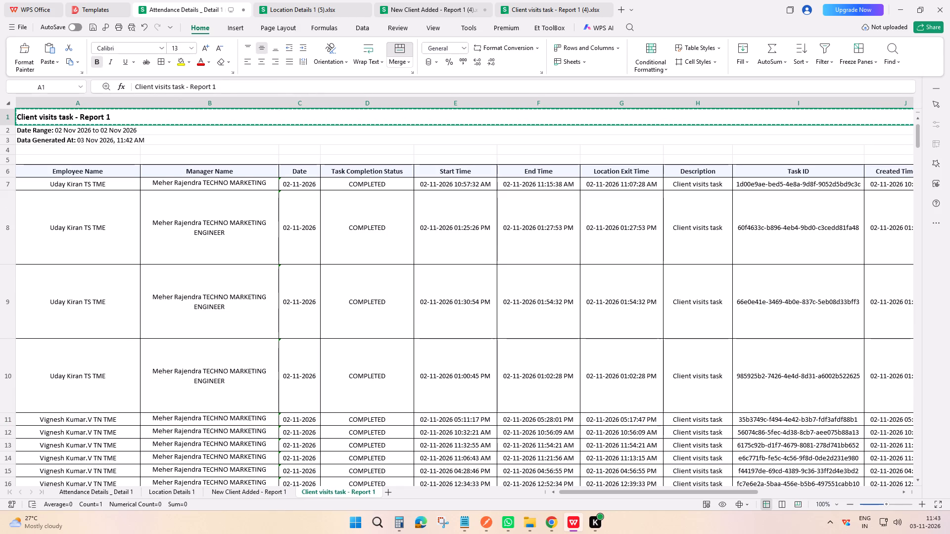
{"action": "scroll", "coordinate": [342, 350], "scroll_direction": "up", "scroll_amount": 4}
{"action": "left_click", "coordinate": [362, 144]}
{"action": "scroll", "coordinate": [334, 168], "scroll_direction": "up", "scroll_amount": 8}
{"action": "key", "text": "Escape"}
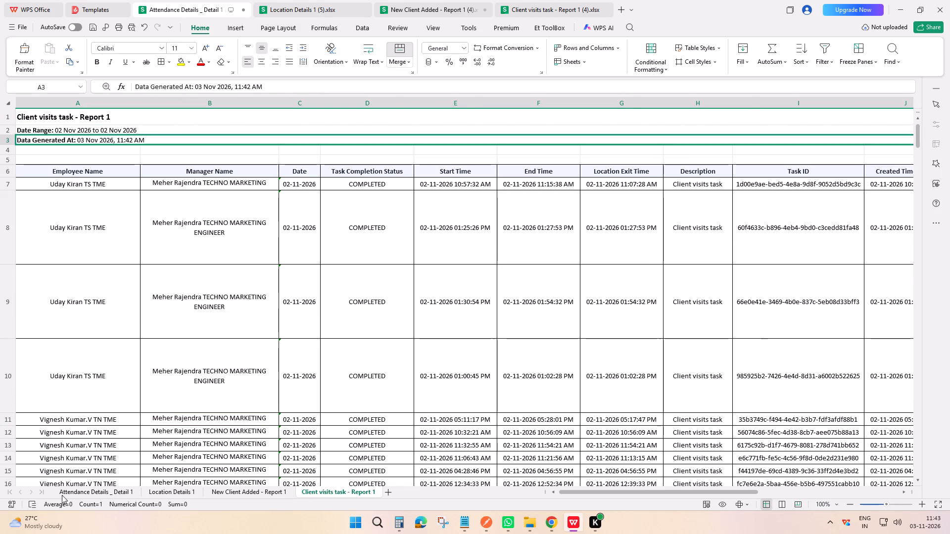
Return to the Attendance Details _ Detail 1 sheet and start saving the combined workbook as a new file.
{"action": "left_click", "coordinate": [69, 492]}
{"action": "scroll", "coordinate": [147, 271], "scroll_direction": "up", "scroll_amount": 4}
{"action": "left_click", "coordinate": [16, 21]}
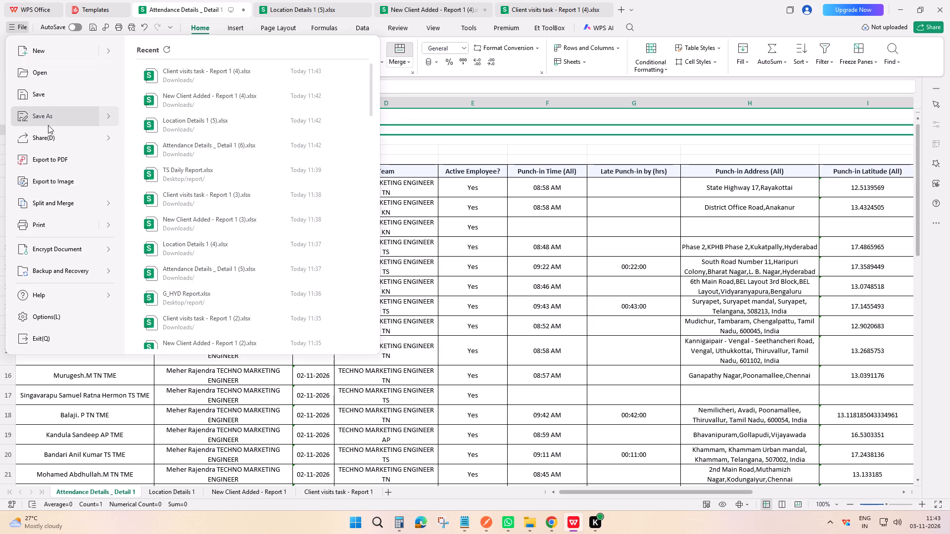
Save the combined workbook over the existing TME DAILY REPORT.xlsx in the Desktop report folder, keeping the Microsoft Excel Workbook format.
{"action": "left_click", "coordinate": [48, 125]}
{"action": "key", "text": "BackSpace"}
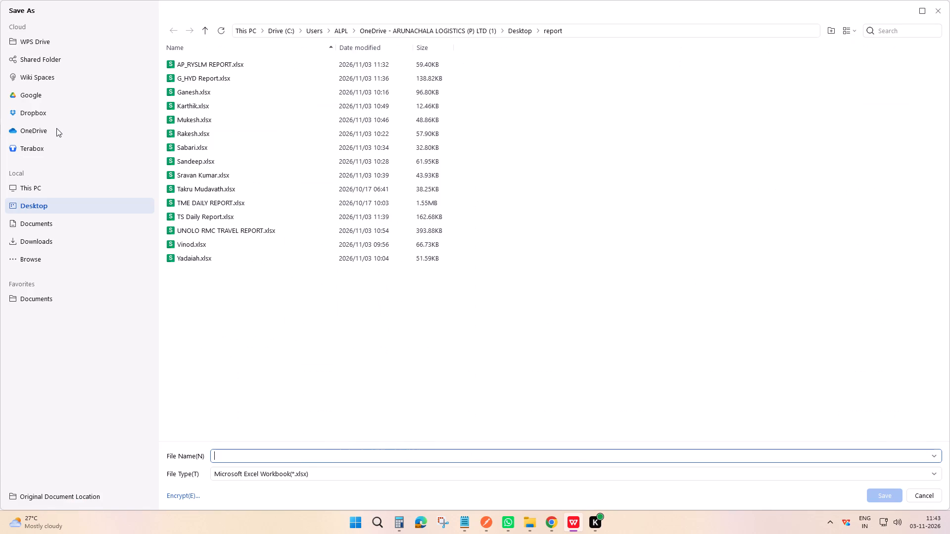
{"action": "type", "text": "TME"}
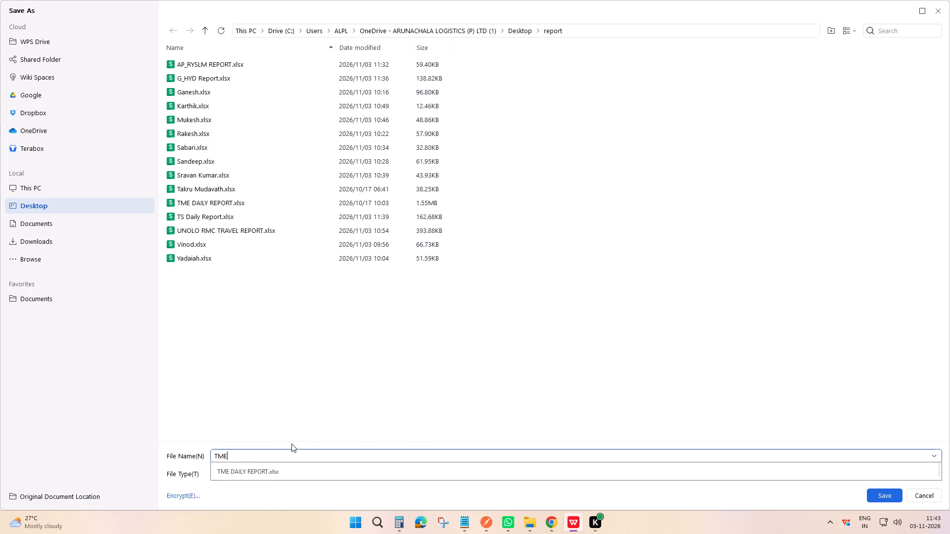
{"action": "left_click", "coordinate": [306, 460]}
{"action": "key", "text": "BackSpace"}
{"action": "key", "text": "BackSpace"}
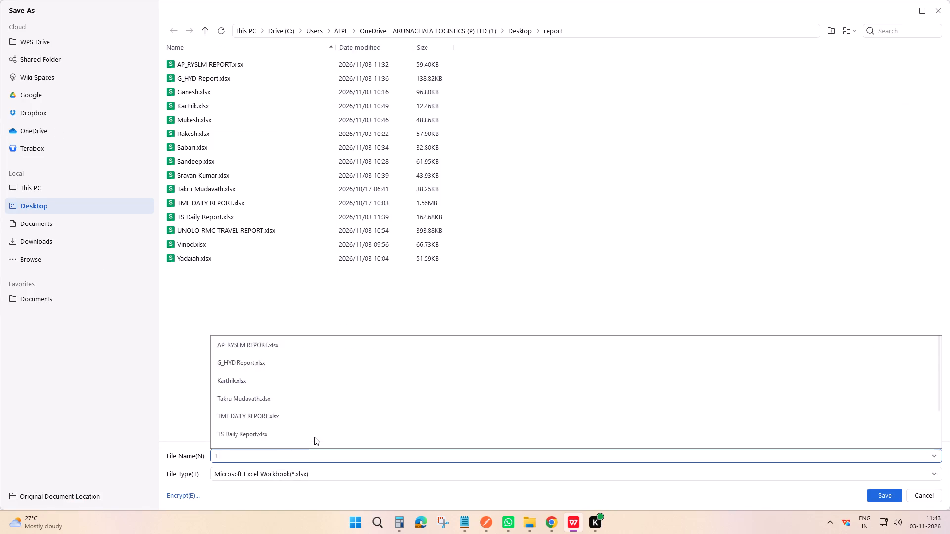
{"action": "key", "text": "BackSpace"}
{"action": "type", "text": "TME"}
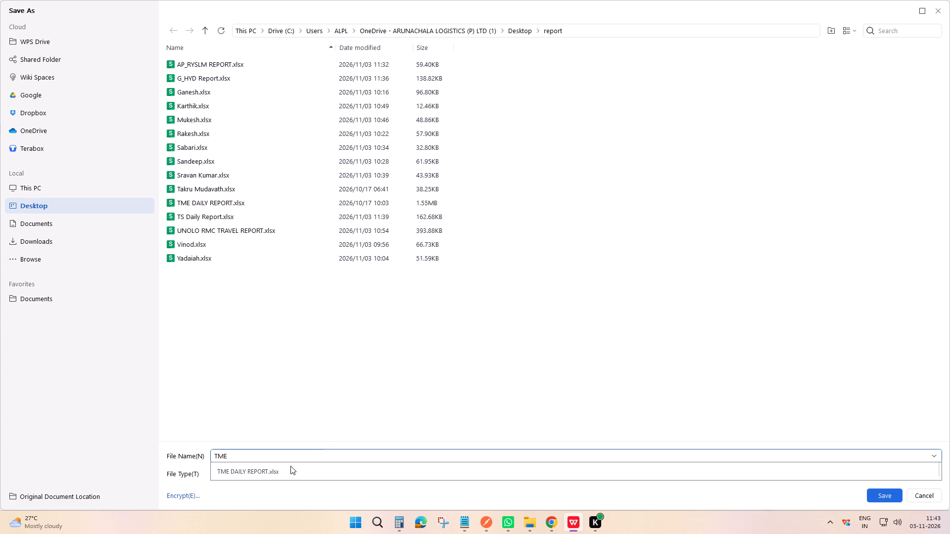
{"action": "left_click", "coordinate": [289, 473]}
{"action": "left_click", "coordinate": [883, 488]}
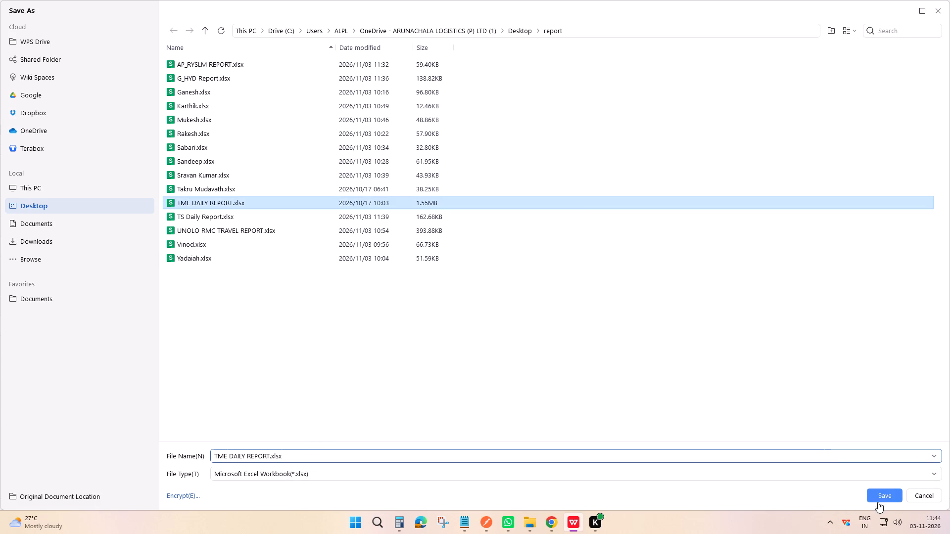
{"action": "left_click", "coordinate": [881, 499]}
{"action": "left_click", "coordinate": [455, 258]}
{"action": "scroll", "coordinate": [395, 275], "scroll_direction": "up", "scroll_amount": 10}
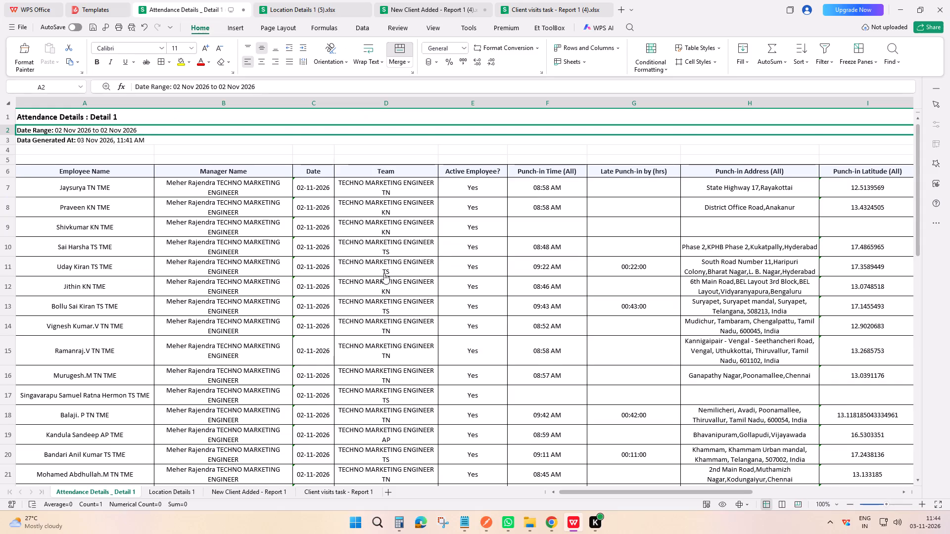